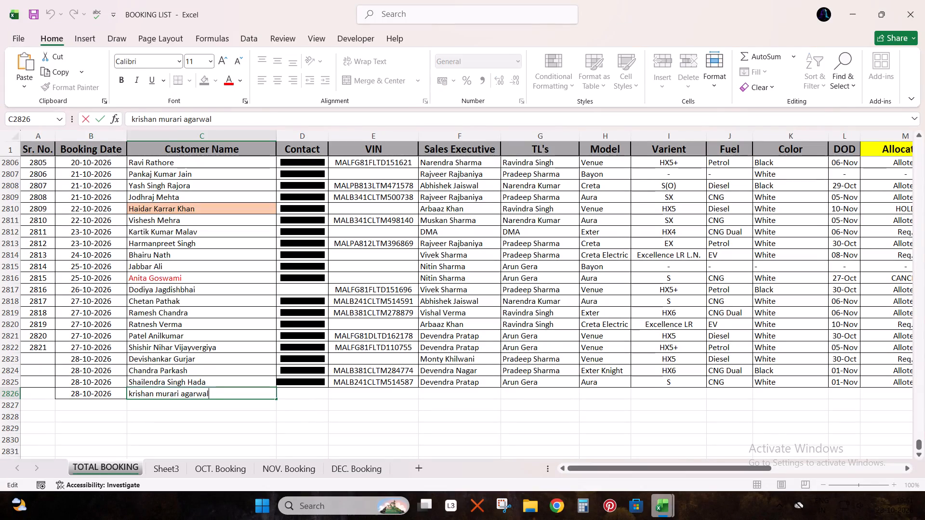
Correct the customer name in row 2826 by capitalising the initial of each word and adding an "a" to the end of the first name.
key(ctrl+Up)
key(Delete)
key(shift+k)
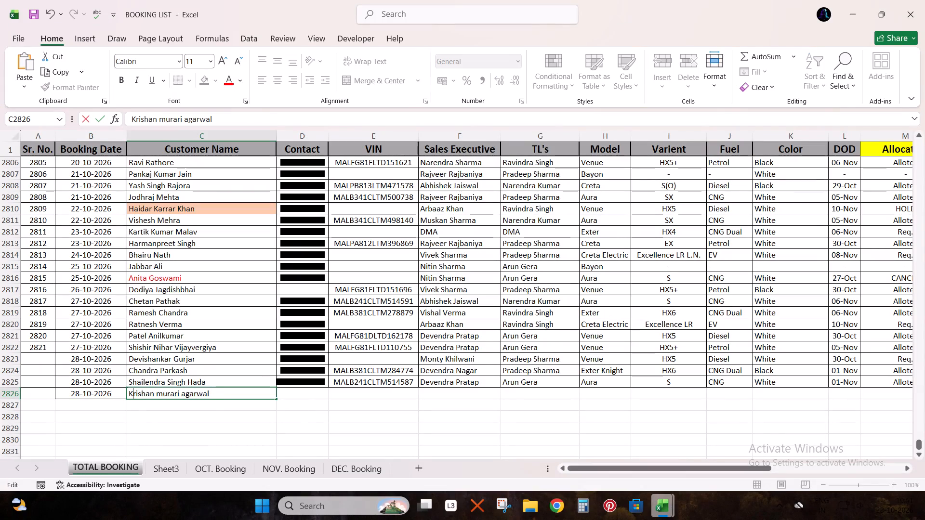
key(Right)
key(Right)
key(Right)
key(Right)
key(Right)
key(Right)
key(a)
key(Right)
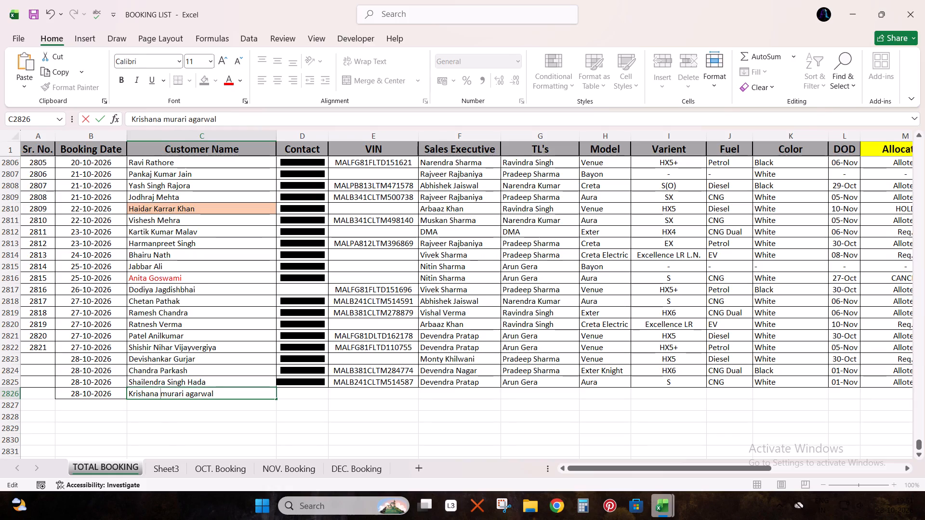
key(Delete)
key(shift+m)
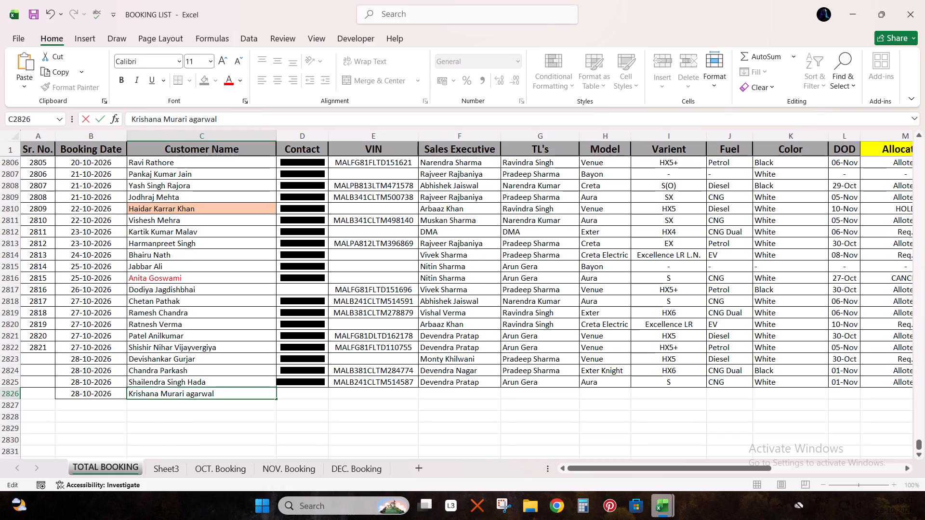
key(ctrl+Right)
key(Delete)
key(shift+a)
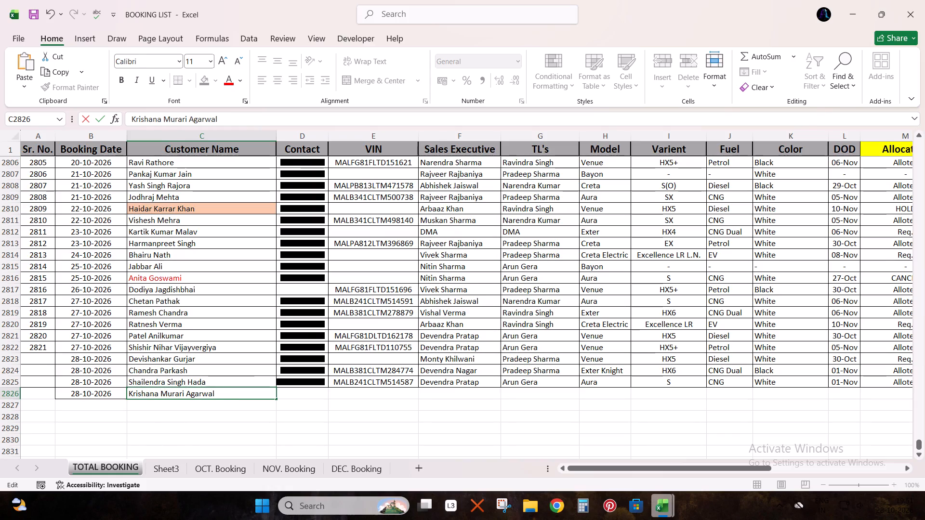
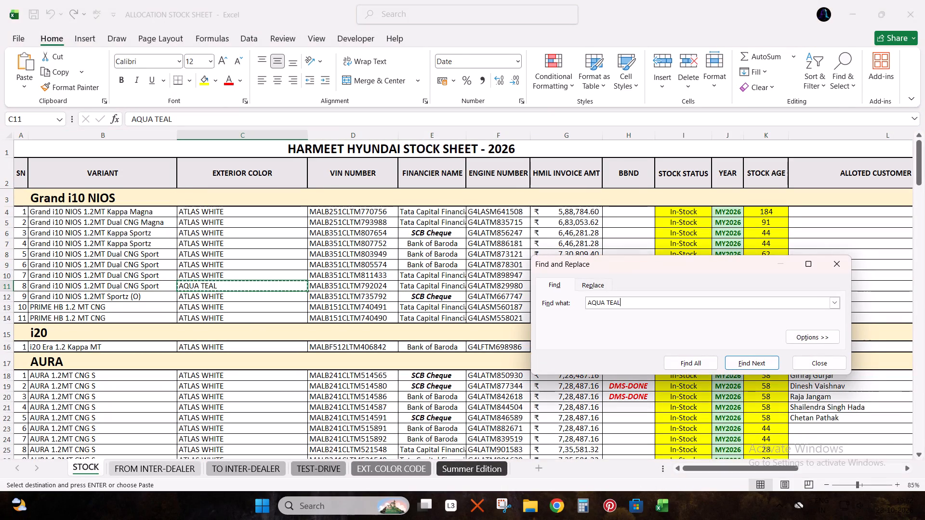
Dismiss the search for AQUA TEAL and select the Grand i10 NIOS exterior colours in C4:C14 of the STOCK sheet.
key(Escape)
drag(195, 211, 203, 322)
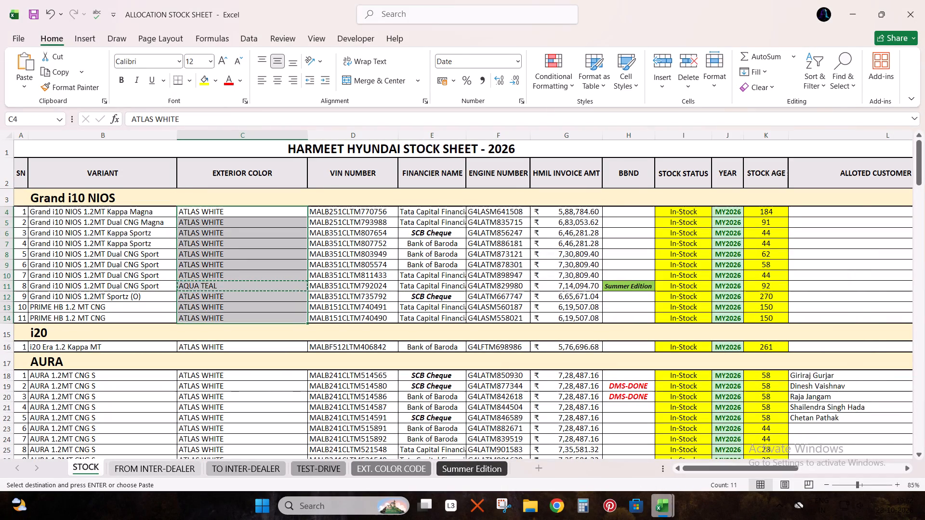
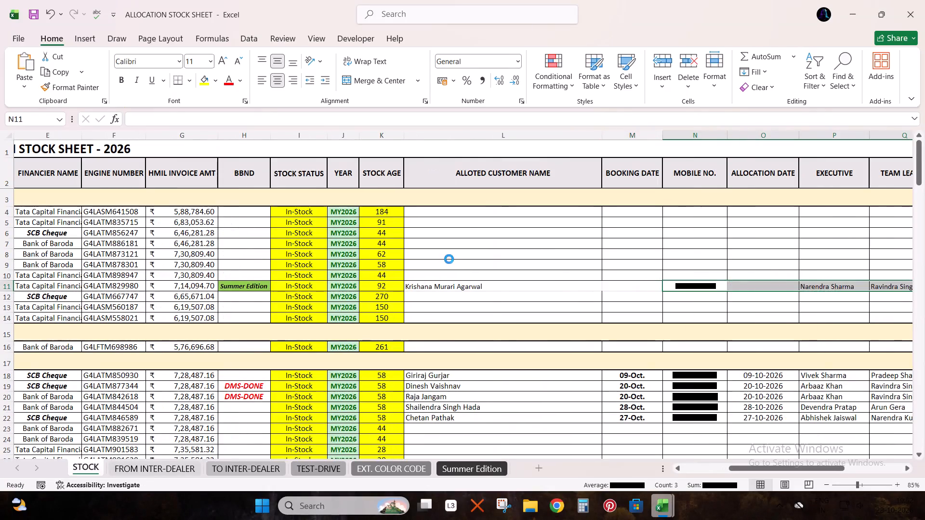
Enter 28-10 as both the booking date in M11 and the allocation date in O11 of the STOCK sheet.
text(28-10)
key(Tab)
key(Tab)
text(28-)
text(10)
key(Return)
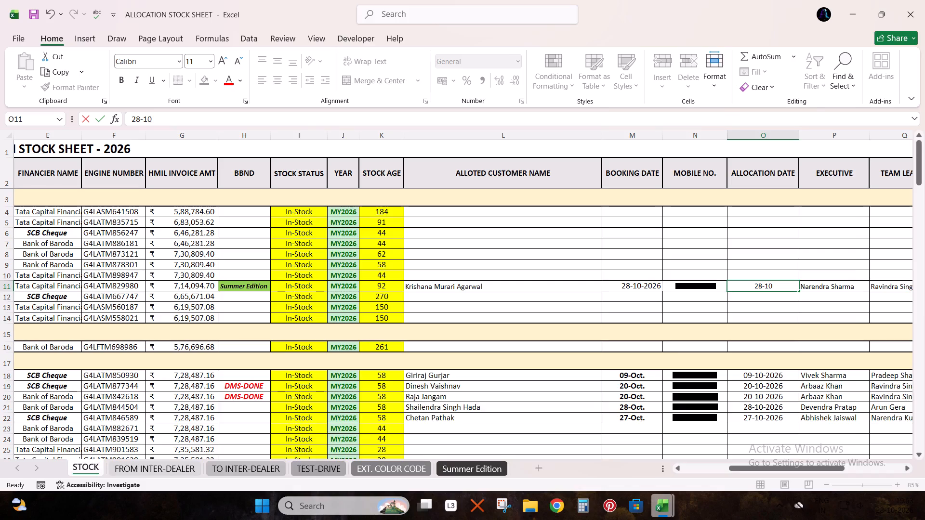
key(Up)
key(Left)
Copy the cell formatting of L10:Q10 onto the allotted customer's details in L11:Q11.
click(459, 275)
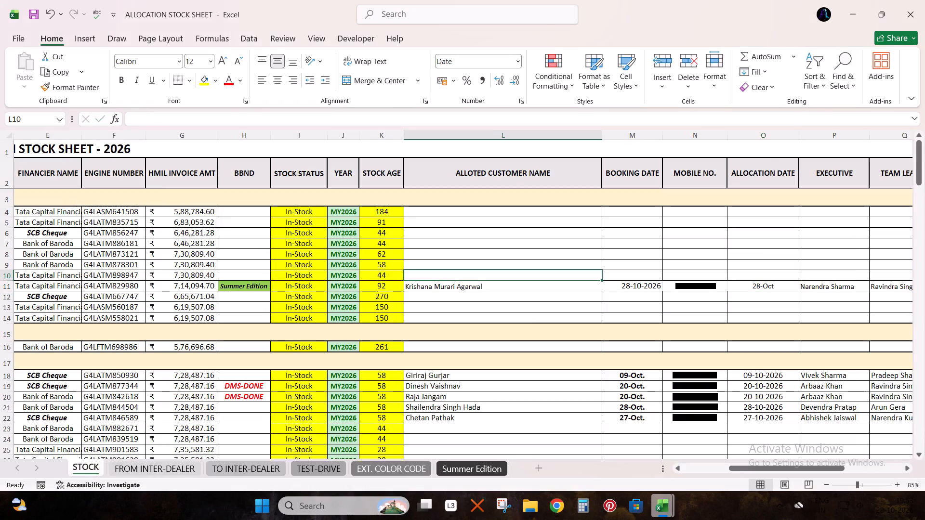
key(shift+Right)
key(shift+Right)
key(shift+Right)
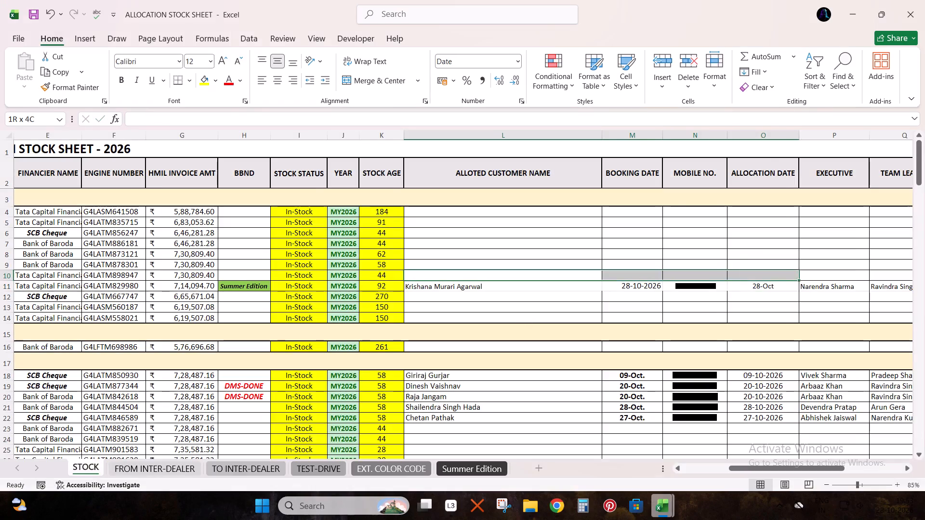
key(shift+Right)
key(shift+Right)
click(51, 85)
key(Down)
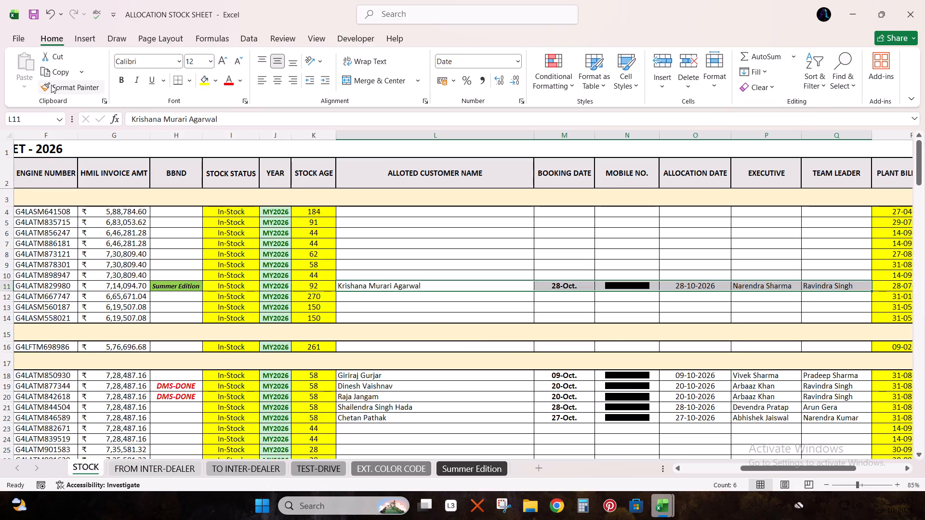
Copy the AQUA TEAL Grand i10 NIOS VIN from D11 for the booking's VIN cell E2826 in the BOOKING LIST workbook.
key(ctrl+Left)
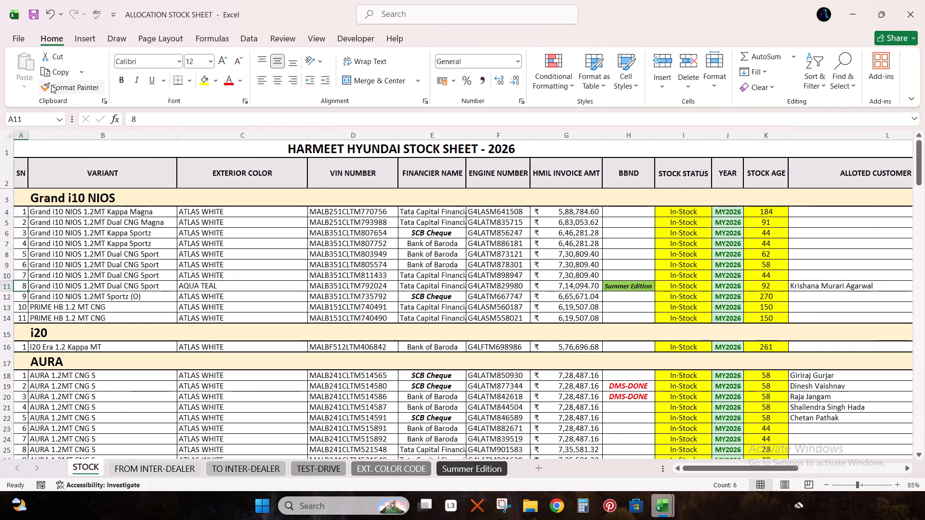
key(Right)
key(Right)
key(Right)
key(ctrl+c)
key(alt+Tab)
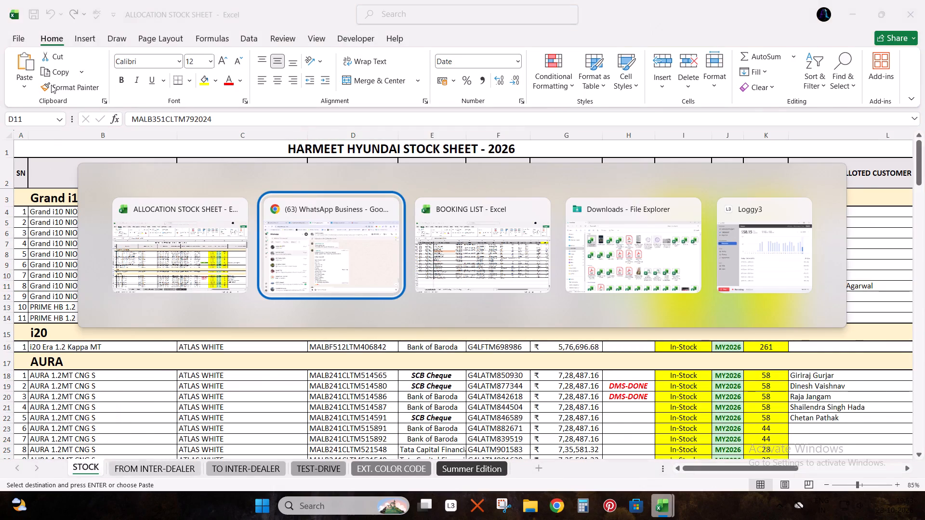
key(alt+Tab)
key(Right)
key(Right)
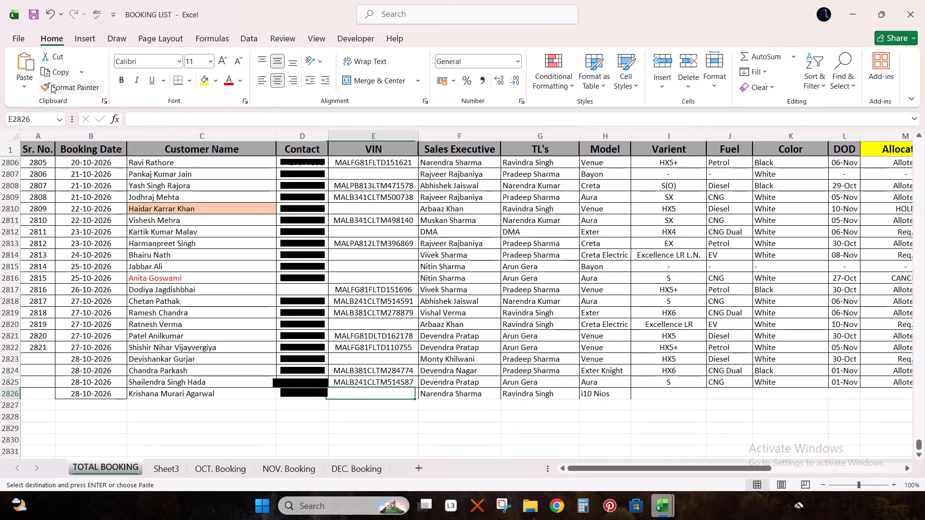
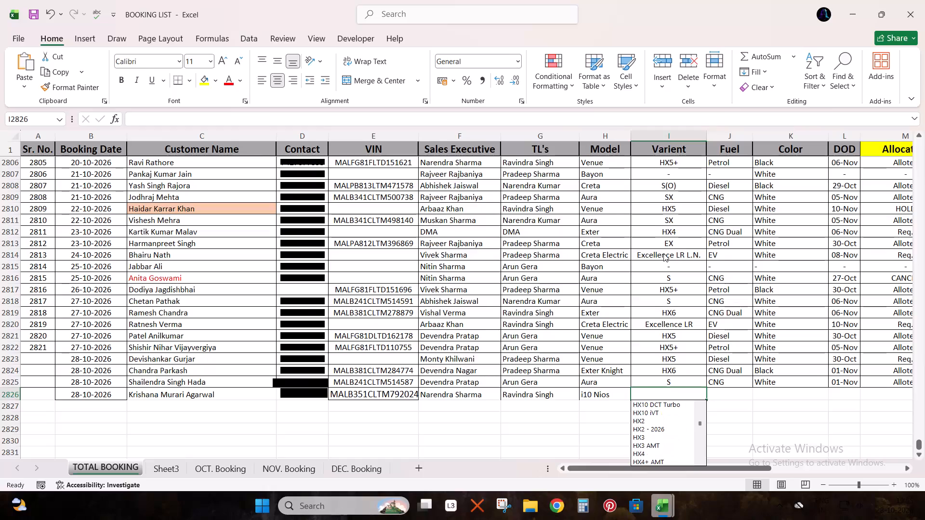
Choose Sportz as the variant for the i10 Nios booking in cell I2826.
key(Down)
key(Down)
key(Down)
key(Down)
key(Down)
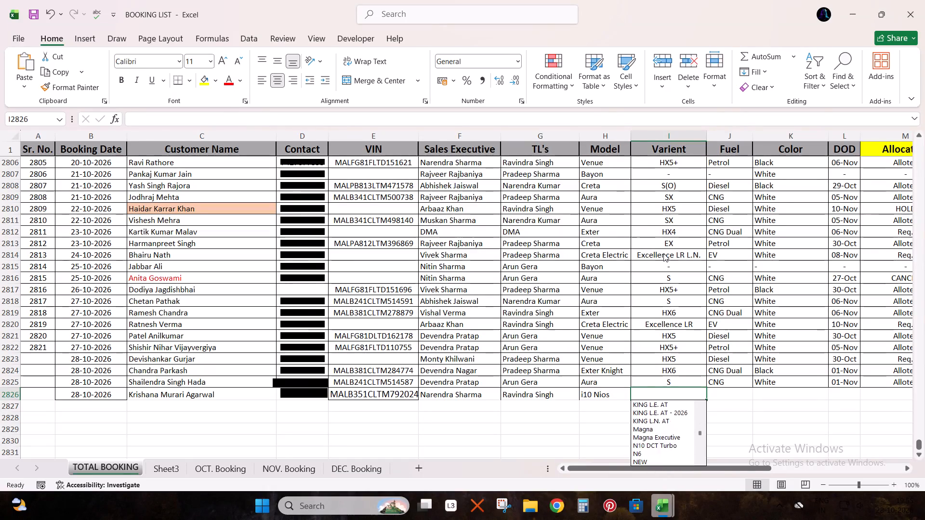
key(Down)
key(Down)
key(Down)
key(Down)
key(Down)
key(Down)
key(Down)
key(Down)
key(Down)
key(Down)
key(Down)
key(Down)
key(Down)
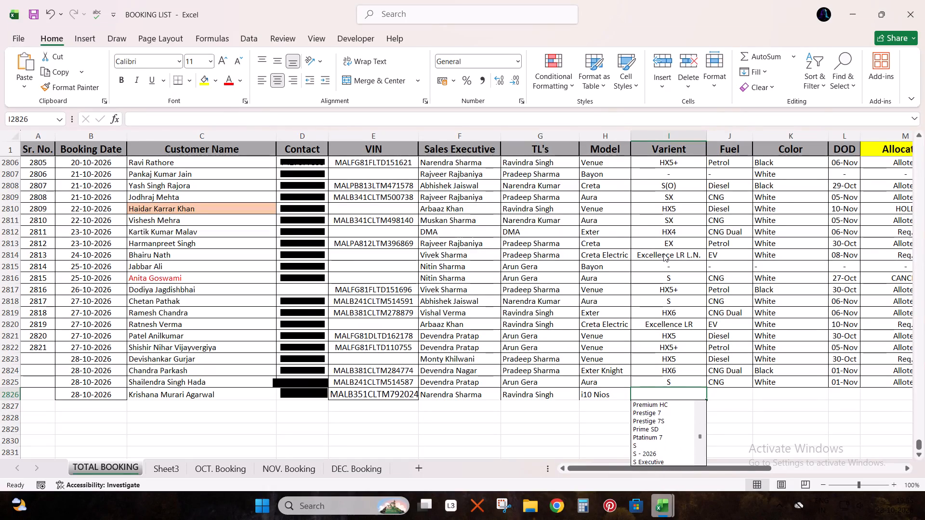
key(Down)
key(Down)
key(Down)
key(Down)
key(Down)
key(Down)
key(Down)
key(Down)
key(Down)
key(Down)
key(Down)
key(Down)
key(Down)
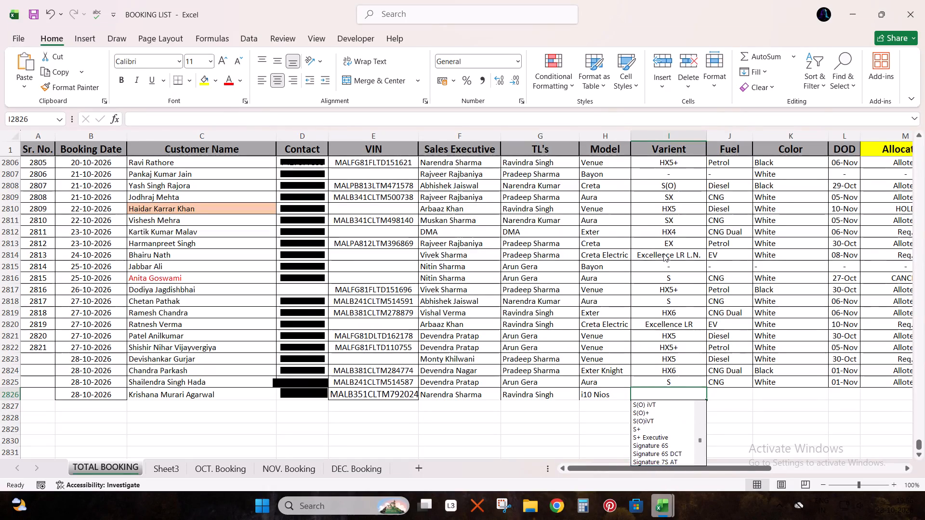
key(Down)
key(Down)
key(Down)
key(Down)
key(Down)
key(Down)
key(Down)
key(Down)
key(Down)
key(Down)
key(Down)
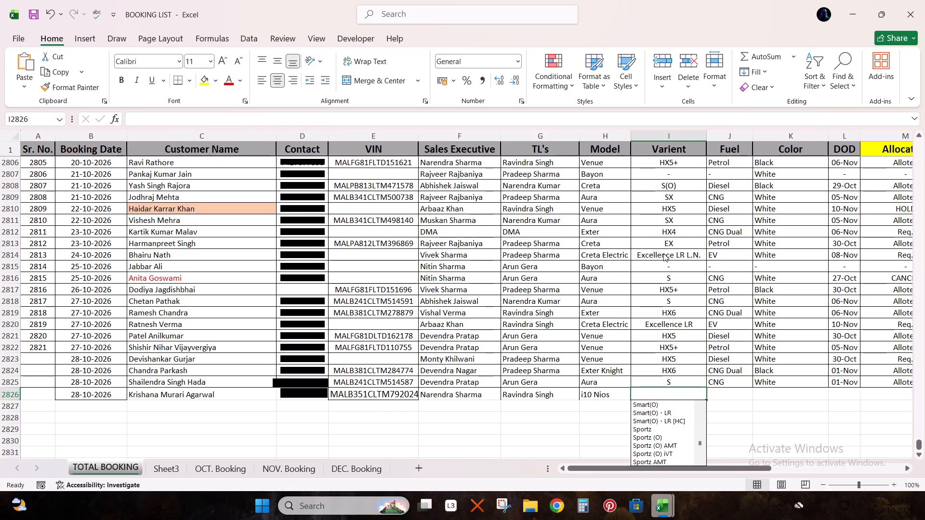
key(Up)
key(Up)
key(Up)
key(Up)
key(Up)
key(Return)
key(Tab)
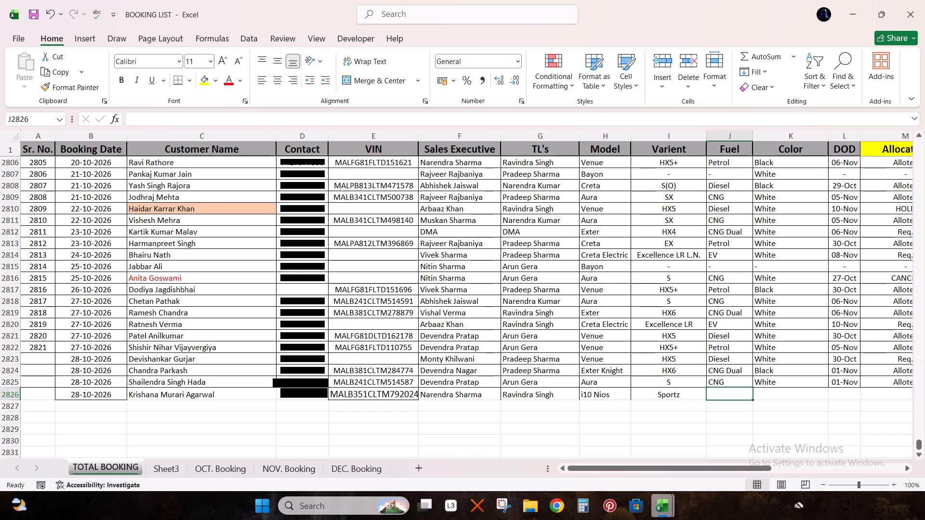
Set the fuel in J2826 to CNG Dual, checking it against the AQUA TEAL vehicle's row 11 in the ALLOCATION STOCK SHEET workbook.
key(ctrl+d)
key(Tab)
key(alt+Tab)
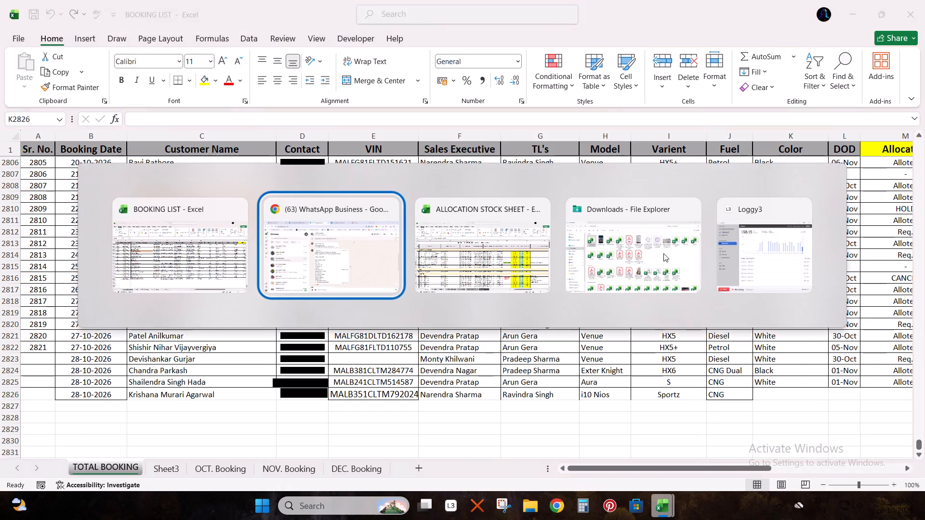
key(alt+Tab)
key(shift+space)
key(alt+Tab)
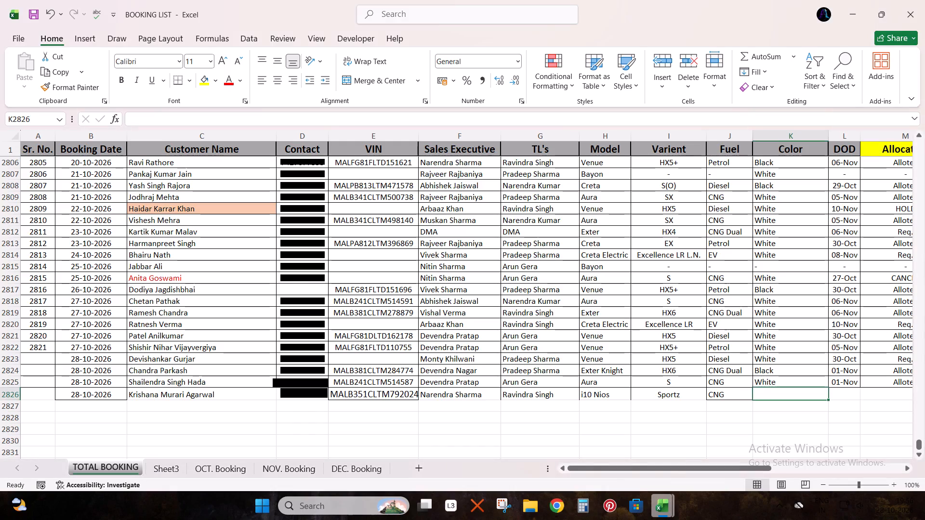
key(alt+Tab)
key(alt+Tab)
key(Up)
key(Left)
key(Down)
key(F2)
key(space)
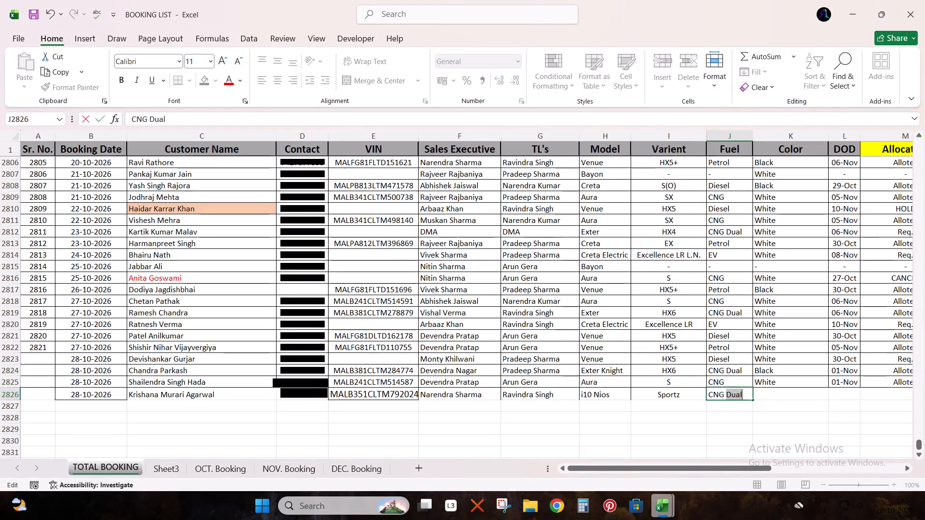
key(Tab)
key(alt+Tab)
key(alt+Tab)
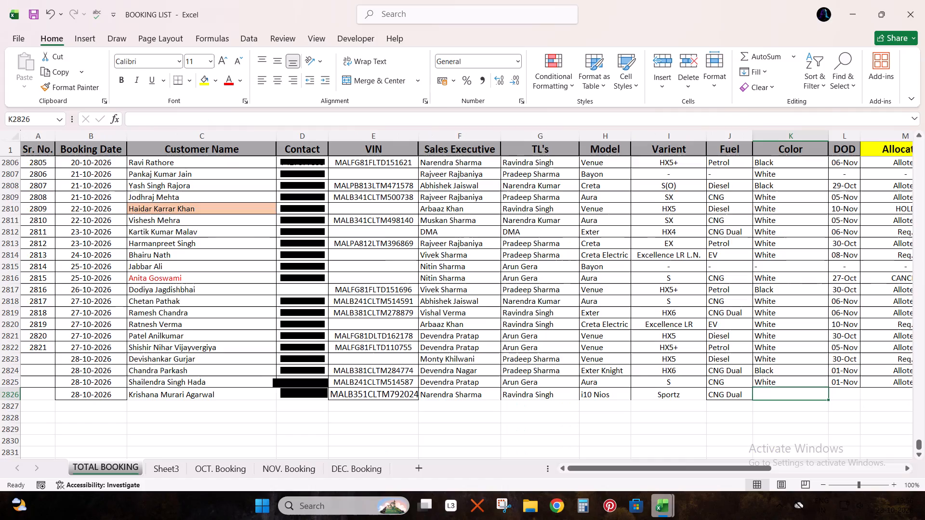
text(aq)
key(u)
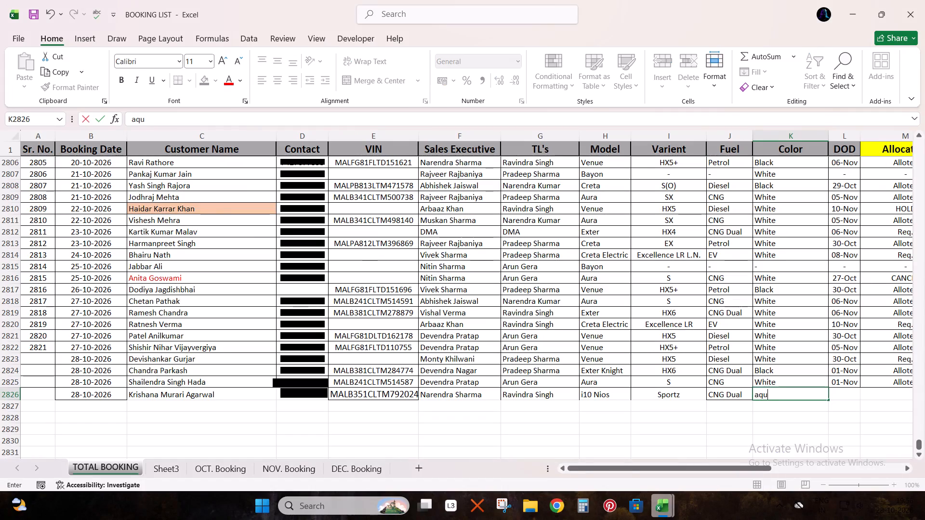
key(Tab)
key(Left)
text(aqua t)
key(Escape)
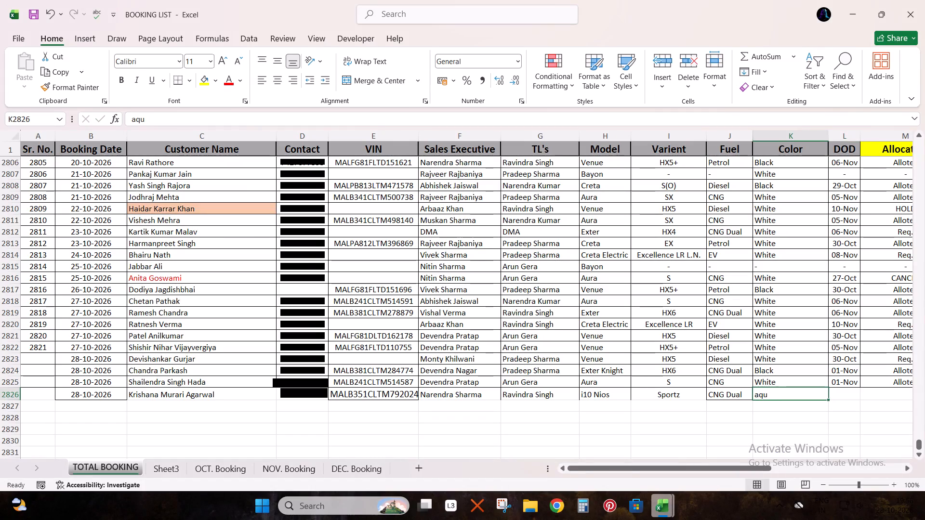
Choose Aqua teal from the allowed colors for the booking in cell K2826.
key(alt+Down)
key(alt+Down)
key(Down)
key(Up)
key(alt+Down)
key(Down)
key(Down)
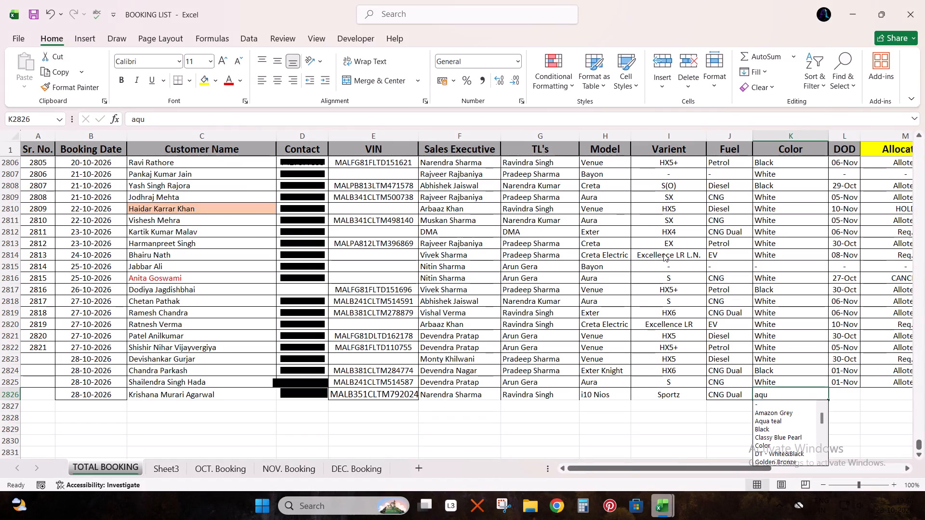
key(Down)
key(Return)
key(Right)
Switch to the ALLOCATION STOCK SHEET workbook to consult the AQUA TEAL Grand i10 NIOS in row 11.
key(alt+Tab)
key(alt+Tab)
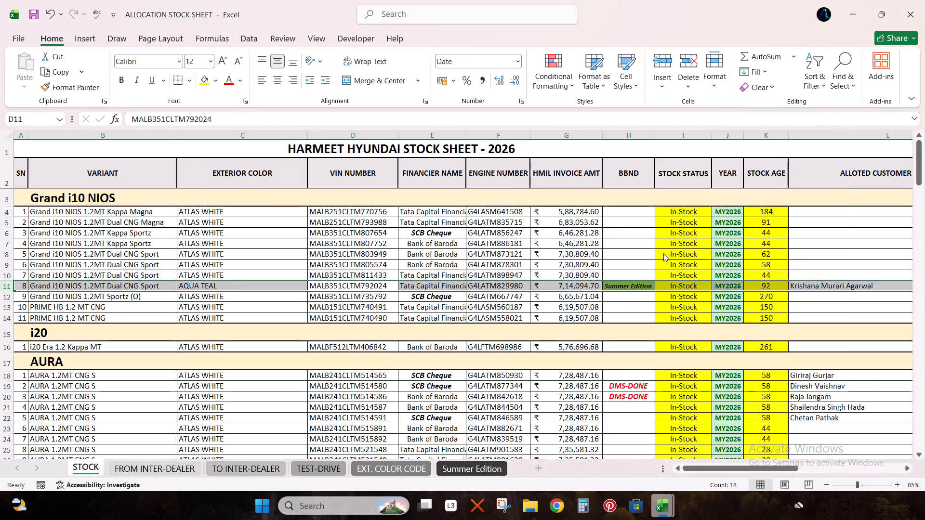
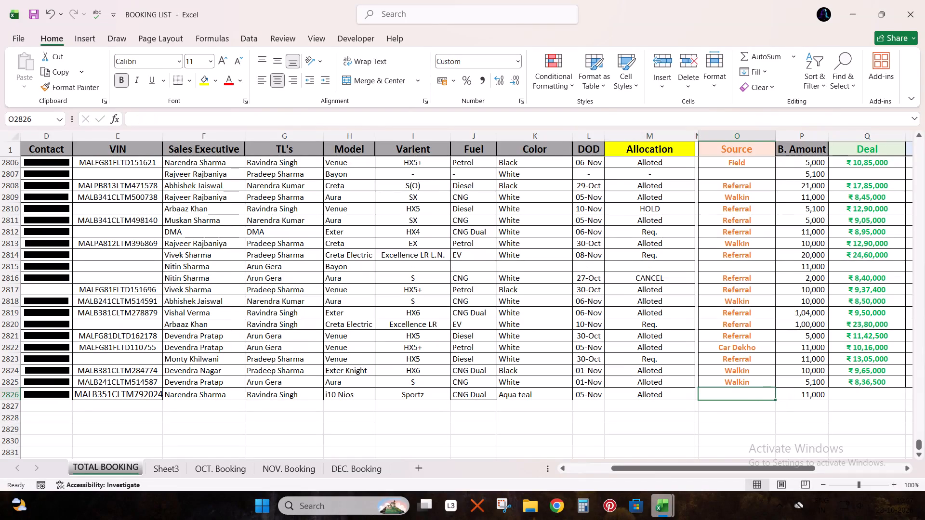
Enter Field as the booking source in cell O2826.
key(f)
key(Tab)
Enter IN-HOUSE as the finance type in cell R2826 and save the workbook.
key(Tab)
key(Tab)
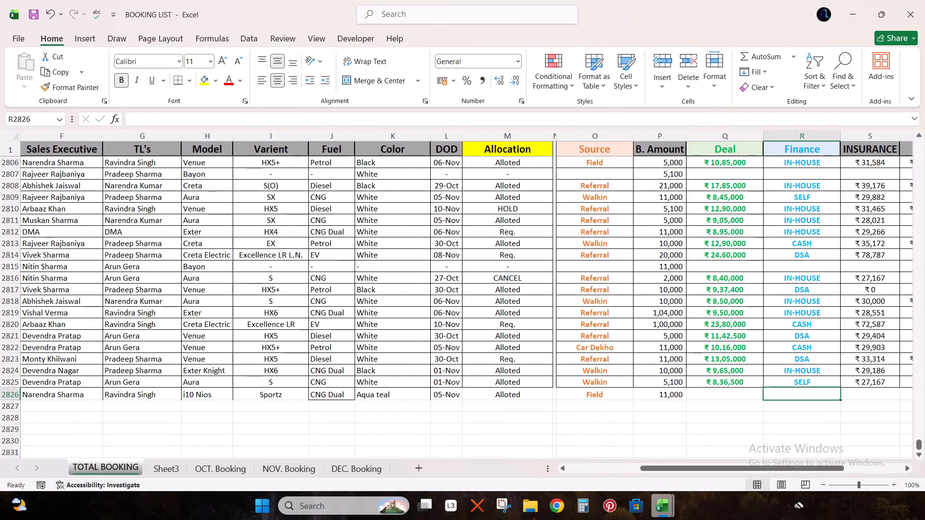
key(i)
key(Left)
key(ctrl+s)
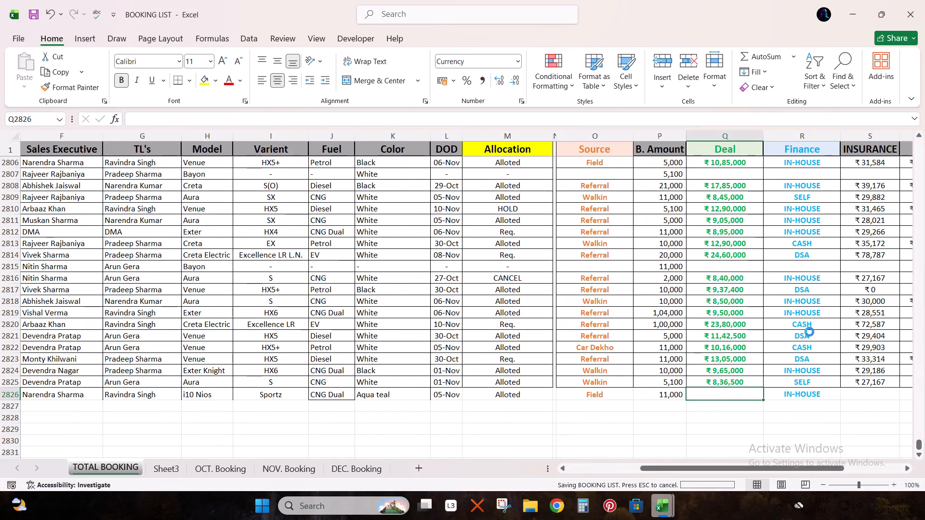
Enter a deal amount of 830000 for the i10 Nios booking in cell Q2826.
key(Right)
key(Left)
key(ctrl+Left)
key(Right)
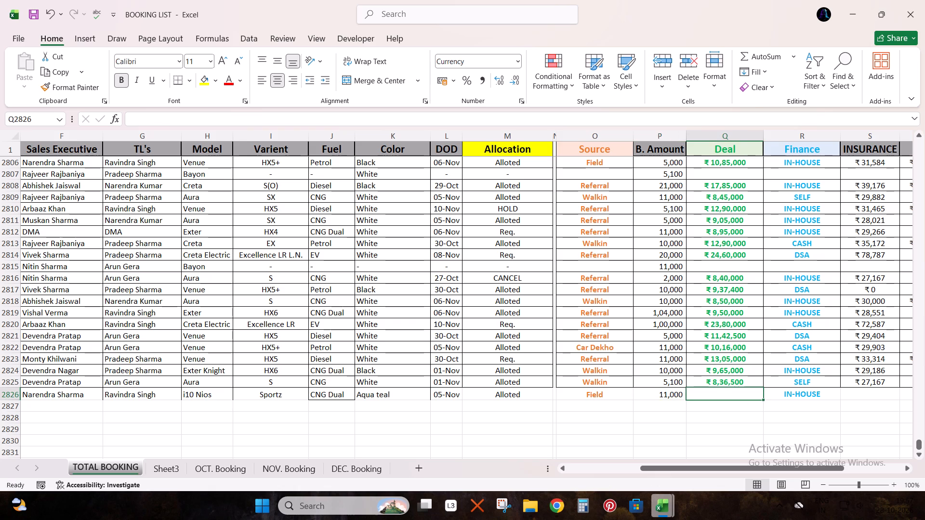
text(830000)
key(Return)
Select the entire booking row 2825, directly above the new i10 Nios booking.
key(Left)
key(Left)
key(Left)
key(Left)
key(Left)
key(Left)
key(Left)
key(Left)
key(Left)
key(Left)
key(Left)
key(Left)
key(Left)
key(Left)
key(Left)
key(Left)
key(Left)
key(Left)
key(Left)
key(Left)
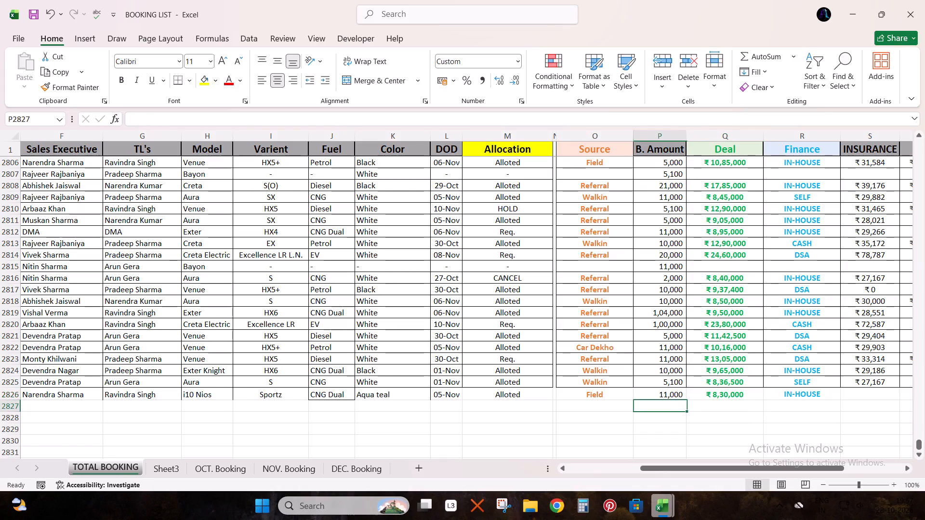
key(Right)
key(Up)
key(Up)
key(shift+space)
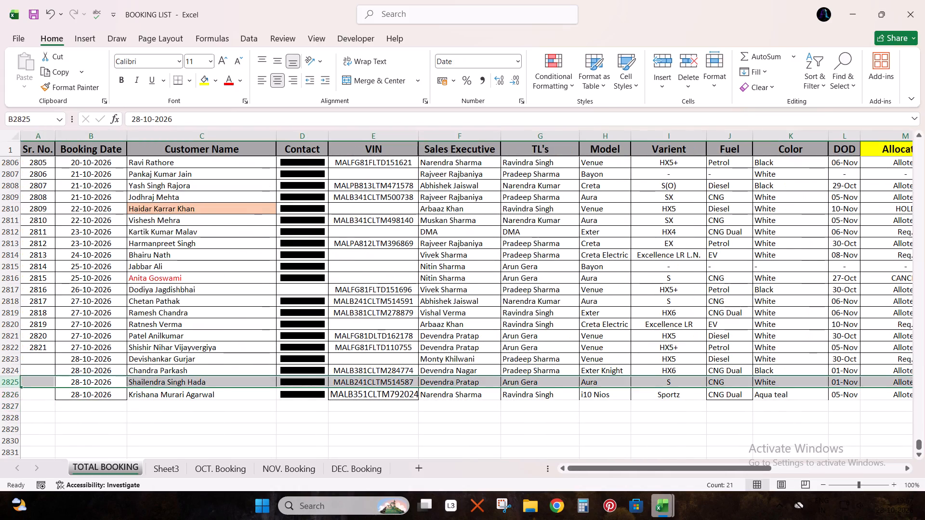
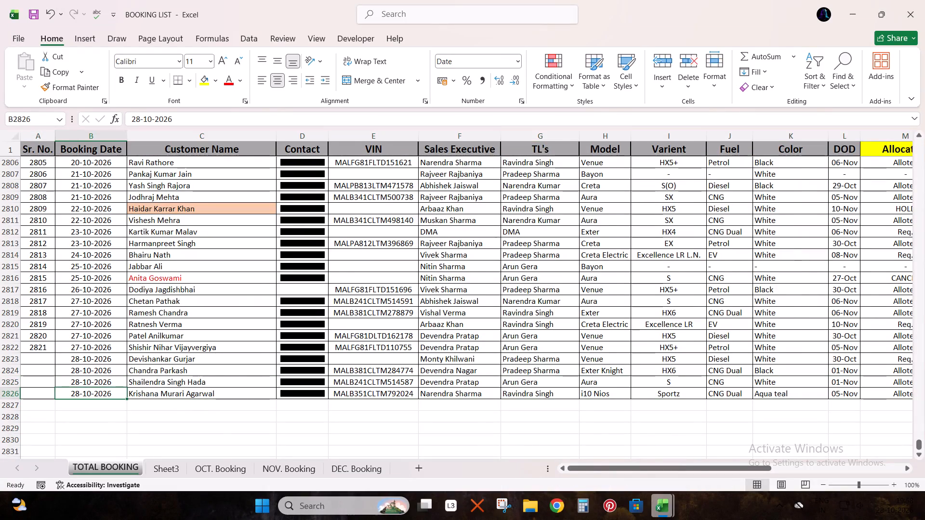
Review the i10 Nios booking in row 2826, from the booking date across to the source and deal details.
key(ctrl+Right)
key(Right)
key(Right)
key(Right)
key(Right)
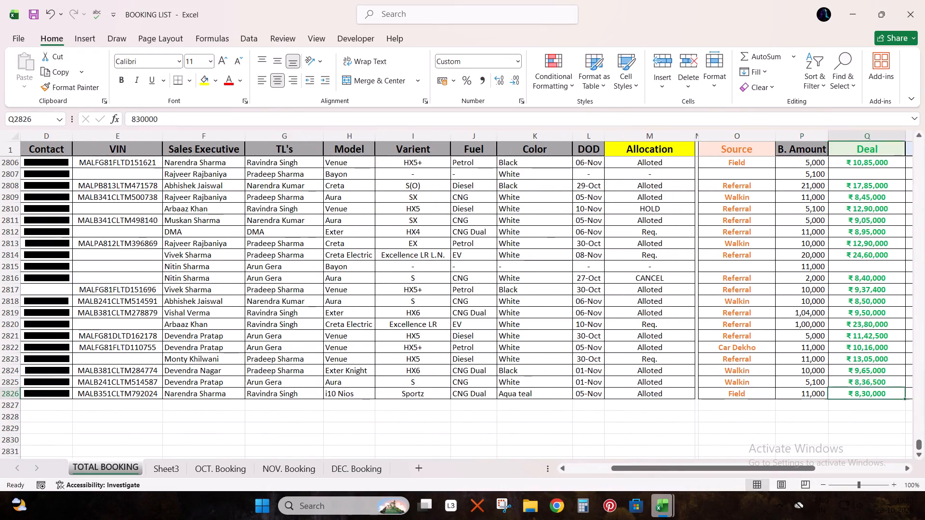
key(Right)
key(Down)
key(Left)
key(ctrl+Left)
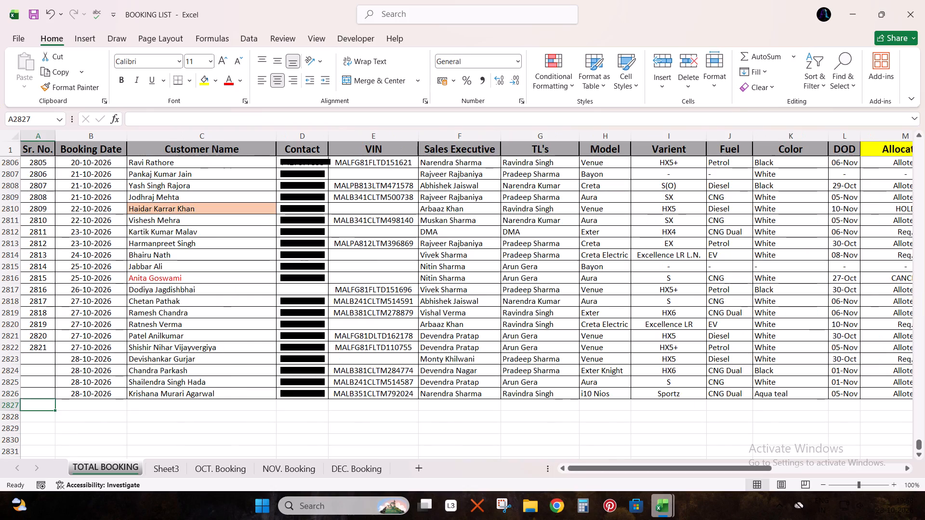
key(Up)
key(Right)
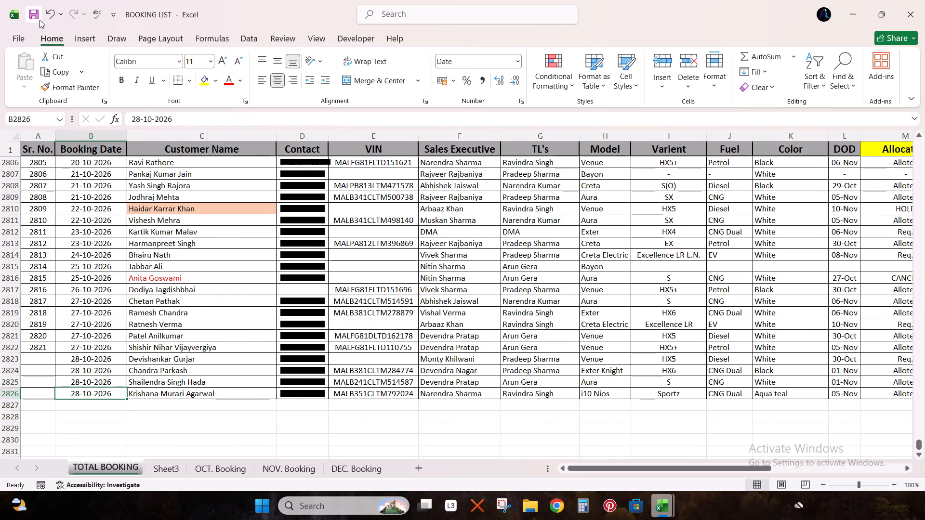
Save the BOOKING LIST workbook.
click(39, 17)
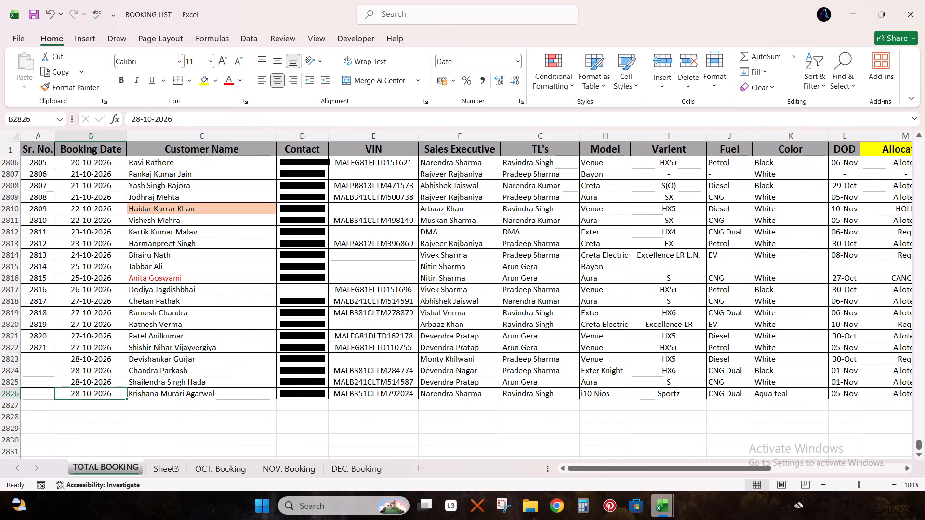
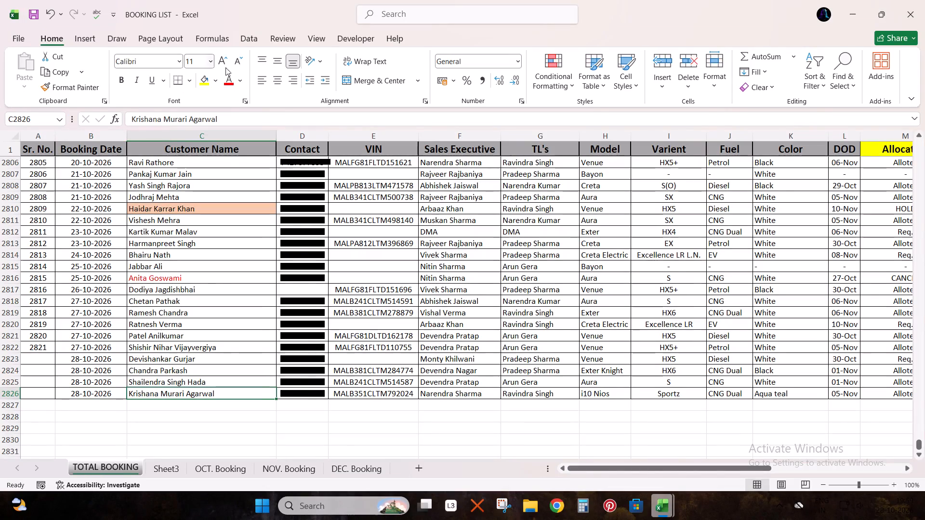
Set the customer name in row 2826 to red font colour.
click(227, 84)
Save the BOOKING LIST workbook with the recoloured customer name.
drag(671, 468, 772, 475)
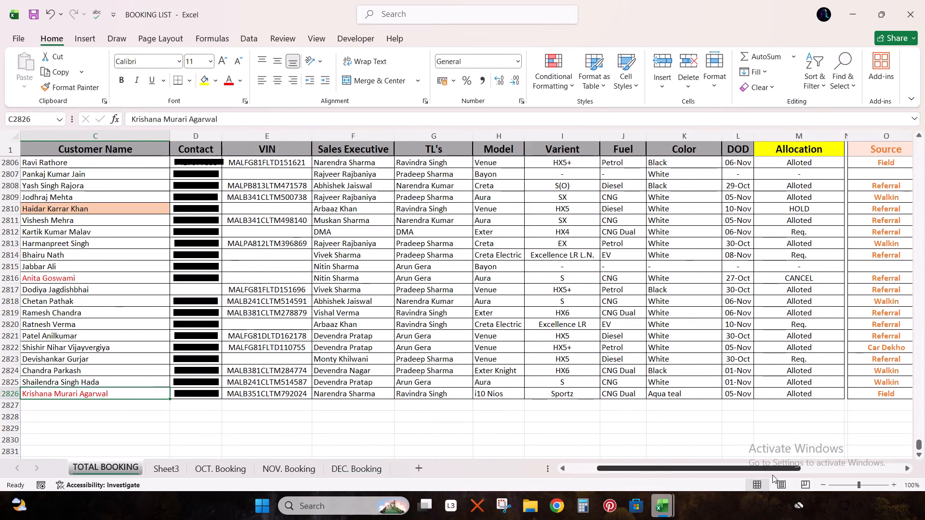
drag(772, 475, 487, 475)
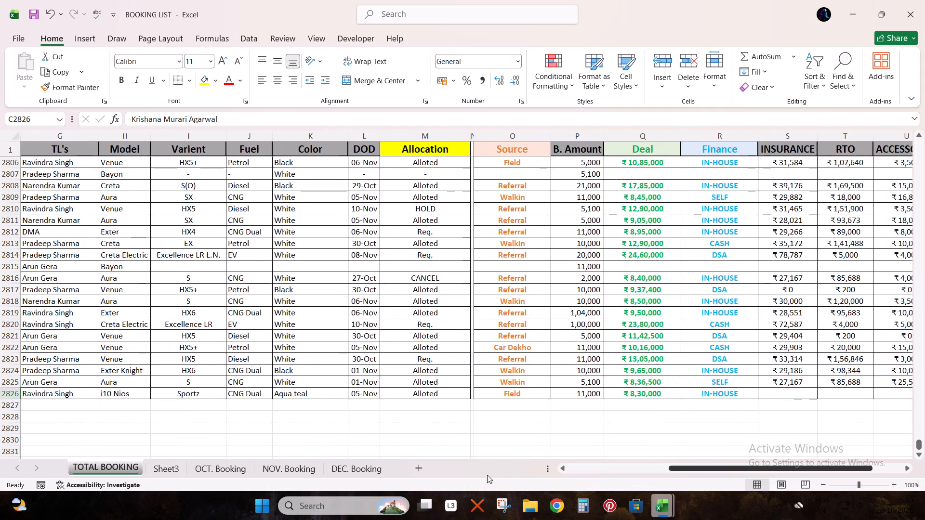
drag(487, 475, 502, 471)
click(31, 14)
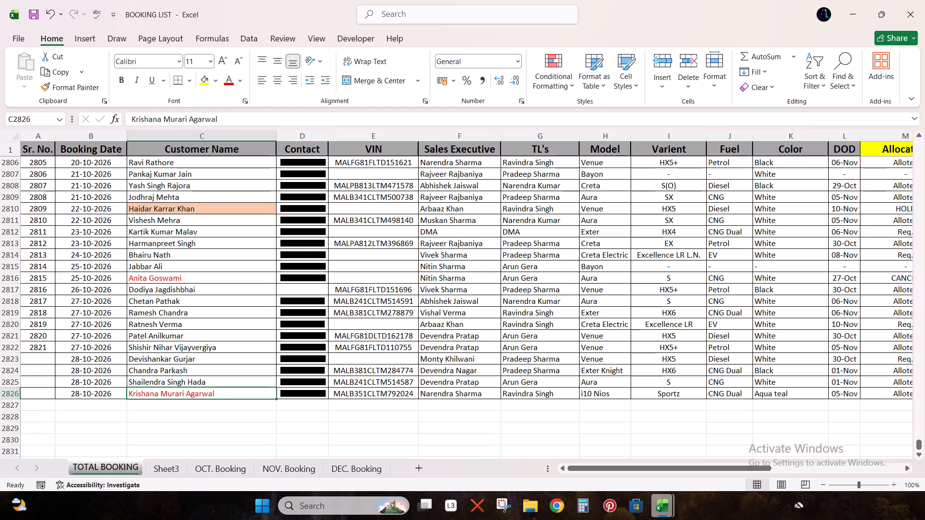
click(268, 323)
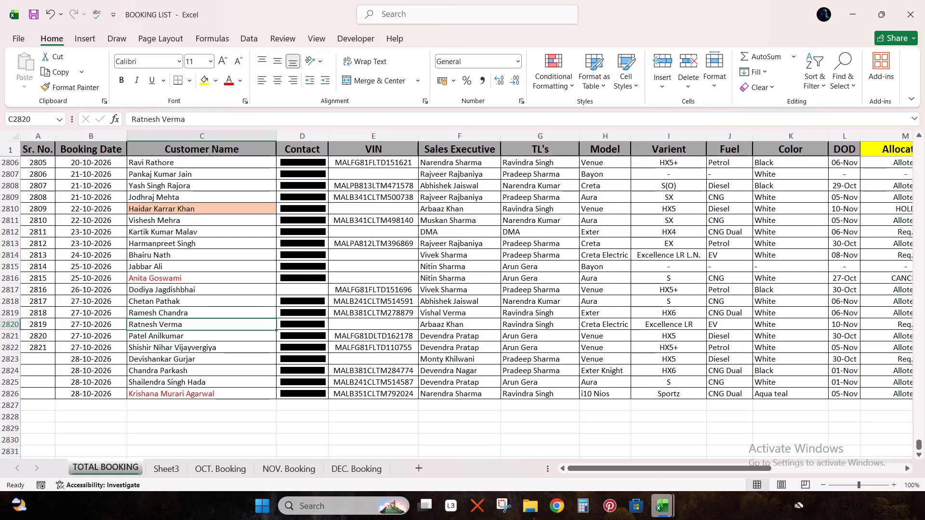
click(42, 15)
click(37, 14)
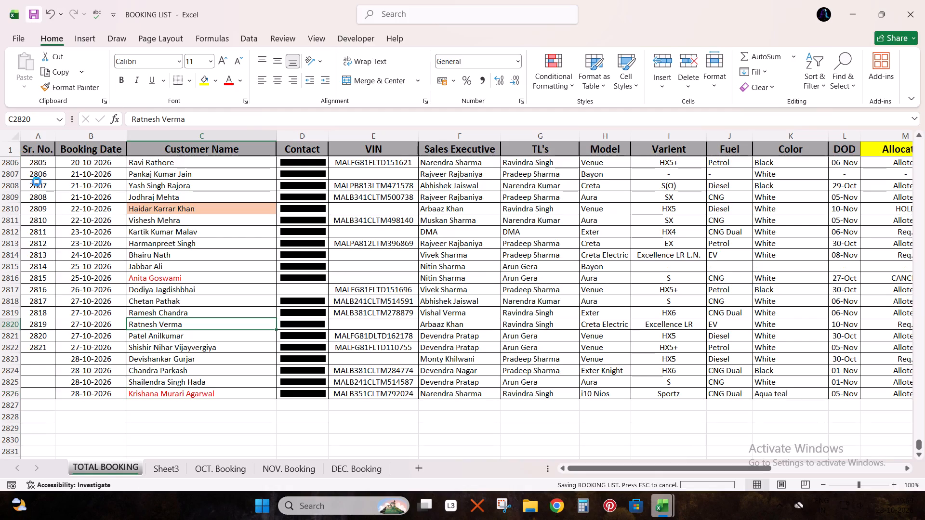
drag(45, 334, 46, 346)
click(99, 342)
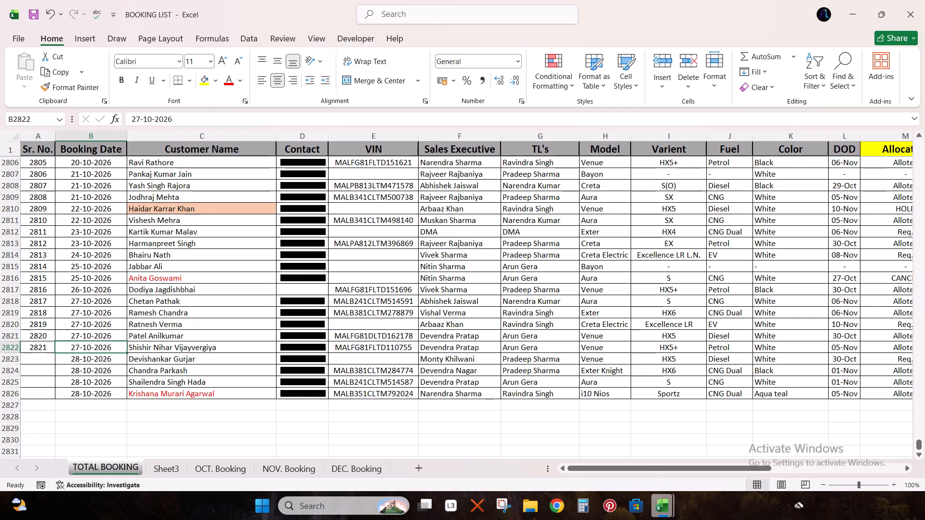
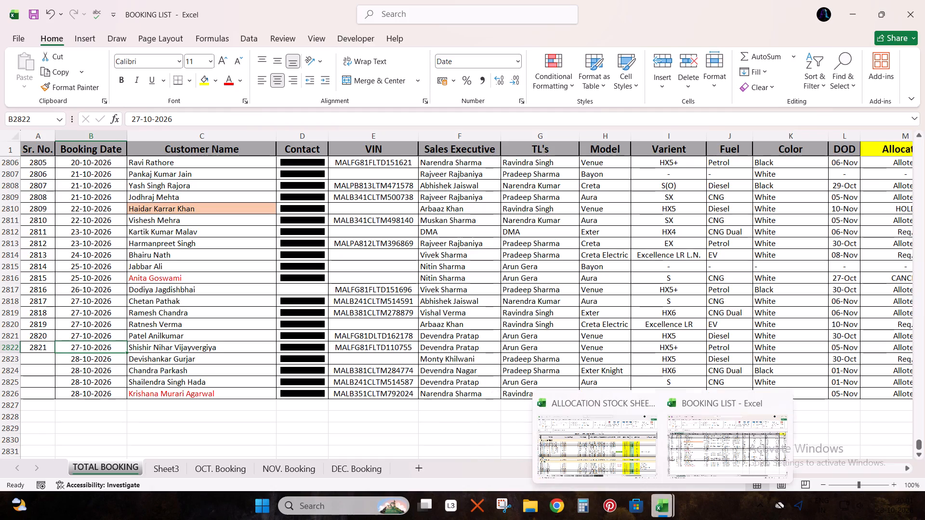
Open the group of workbook files from the desktop, including DELIVERY SHEET.
click(601, 439)
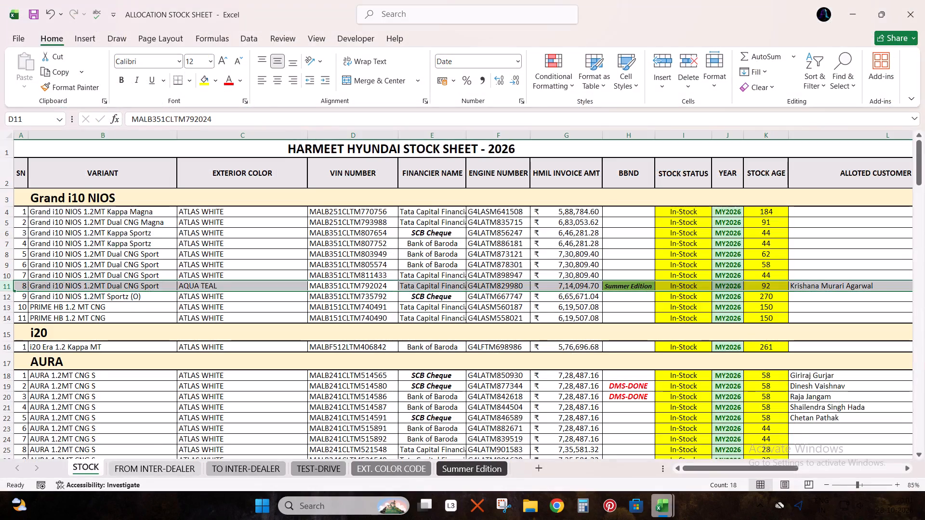
click(924, 519)
drag(111, 473, 112, 296)
key(Return)
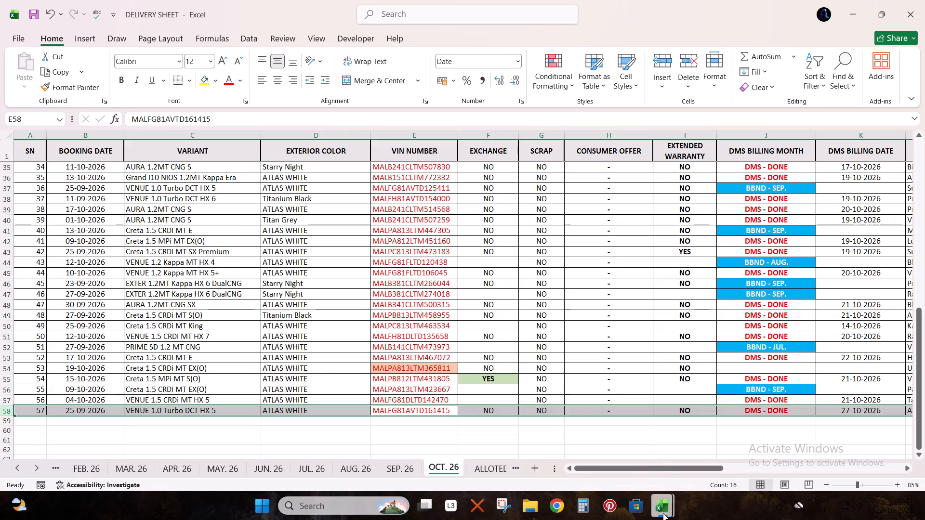
Switch to the ALLOCATION STOCK SHEET workbook and save it.
click(494, 454)
click(653, 261)
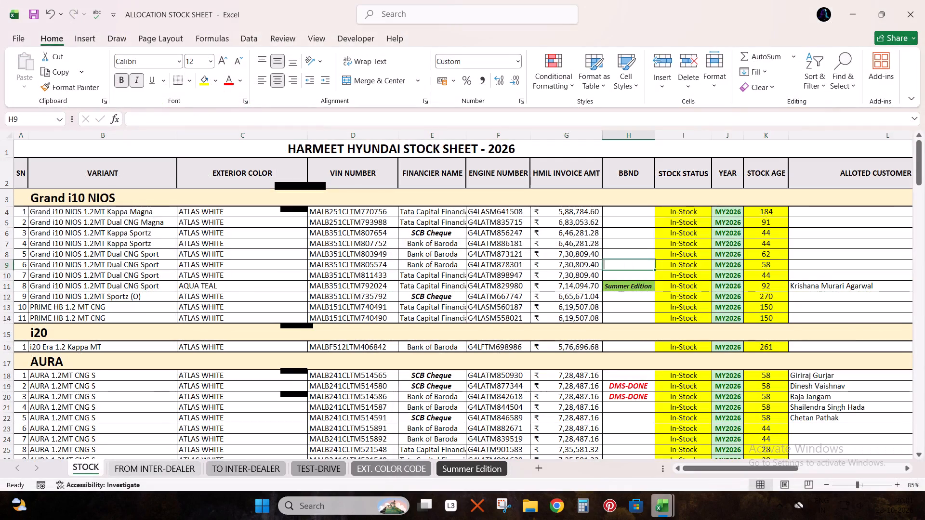
key(ctrl+s)
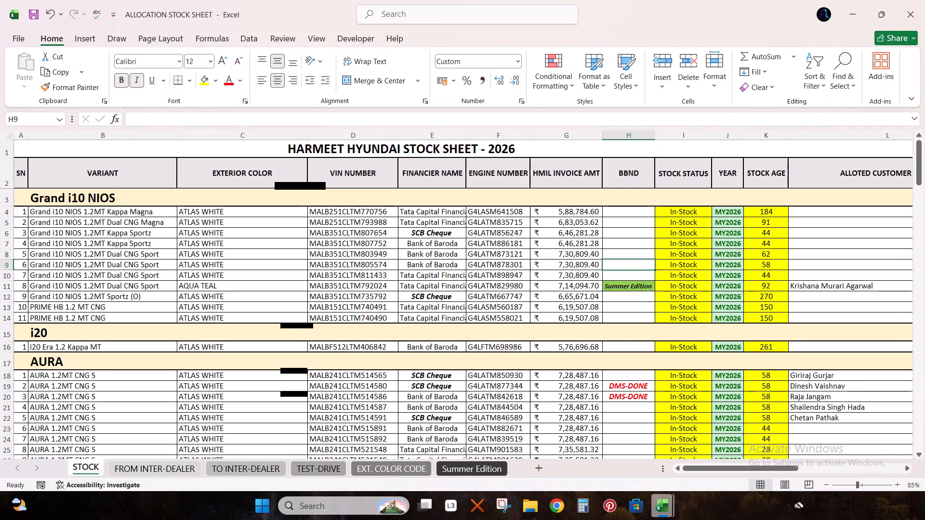
Bring up the Downloads folder window and close it.
click(538, 509)
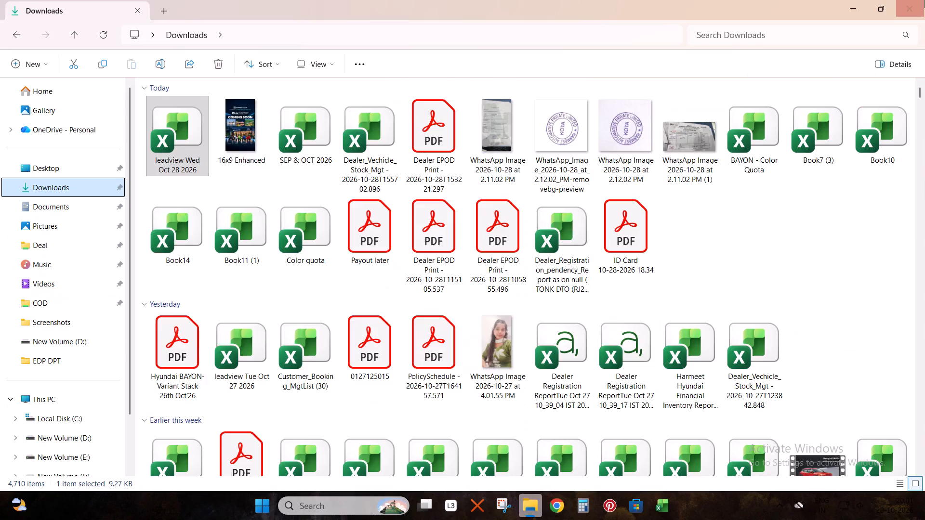
click(924, 0)
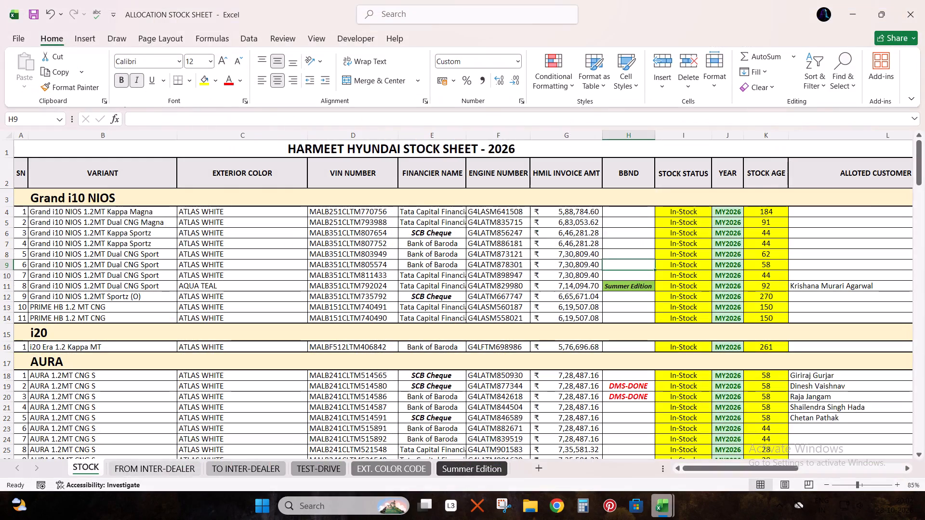
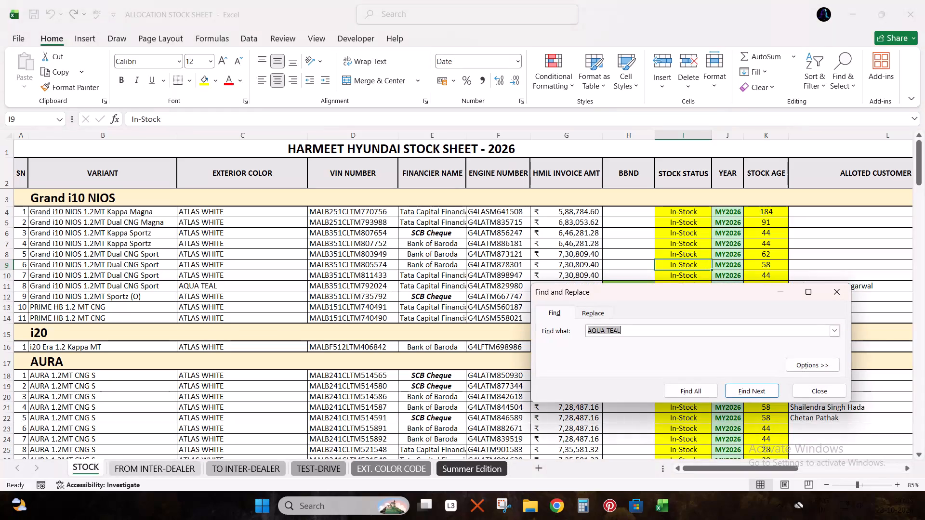
Find the vehicle with VIN ending 426751 in the STOCK sheet and copy its full VIN.
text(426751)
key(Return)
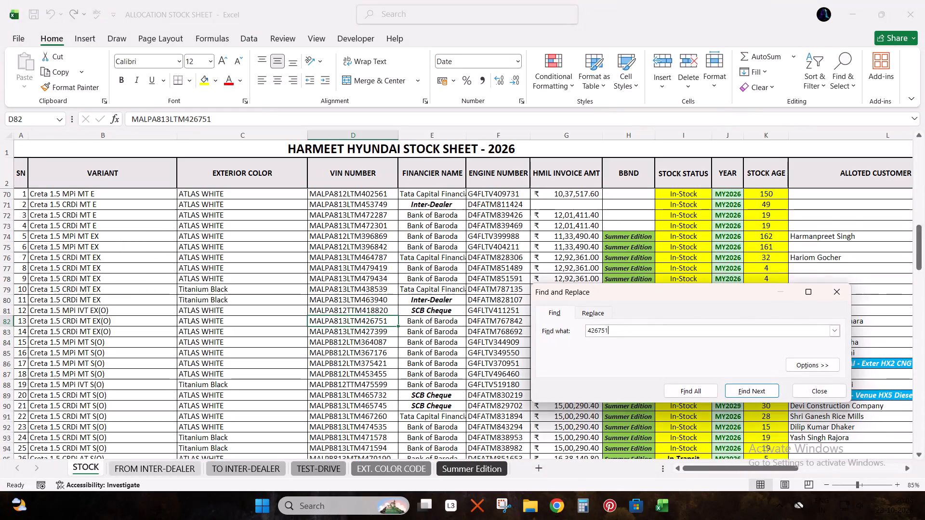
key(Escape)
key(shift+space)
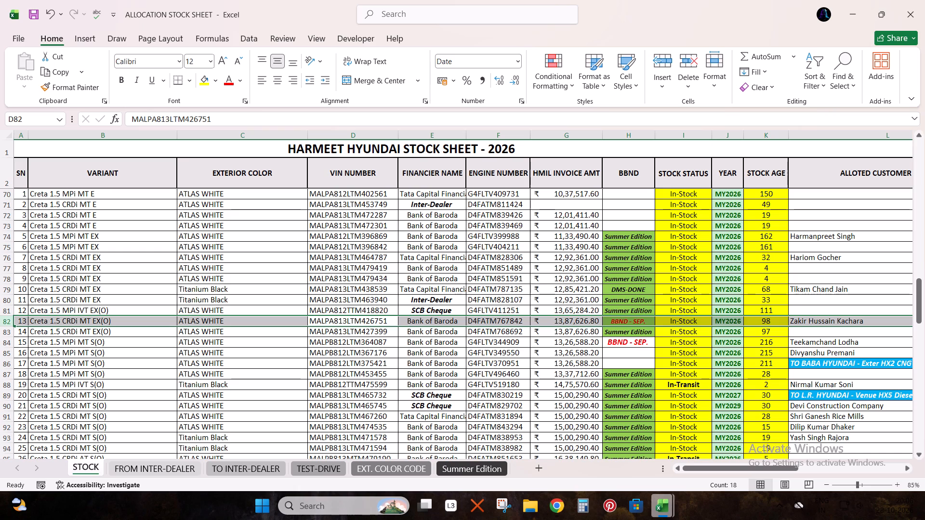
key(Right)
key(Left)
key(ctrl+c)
Switch to the BOOKING LIST workbook and find the booking row that holds the copied VIN.
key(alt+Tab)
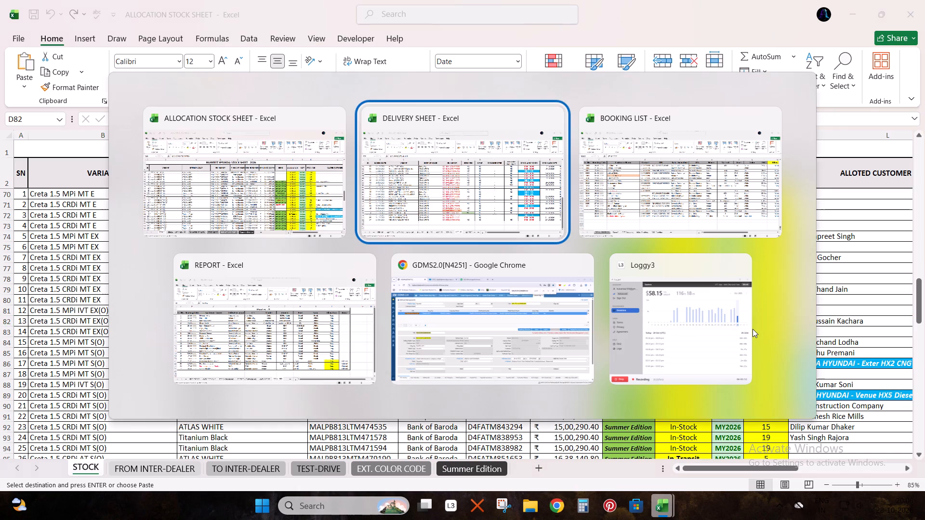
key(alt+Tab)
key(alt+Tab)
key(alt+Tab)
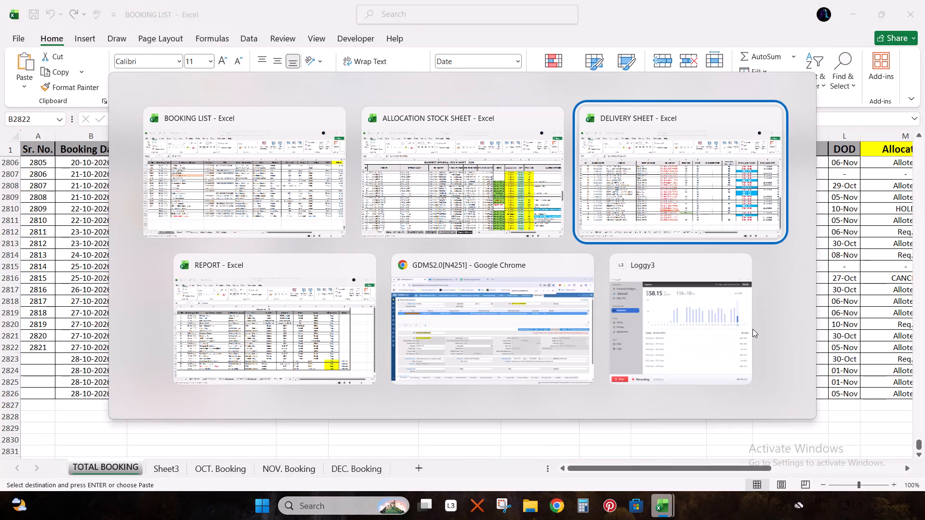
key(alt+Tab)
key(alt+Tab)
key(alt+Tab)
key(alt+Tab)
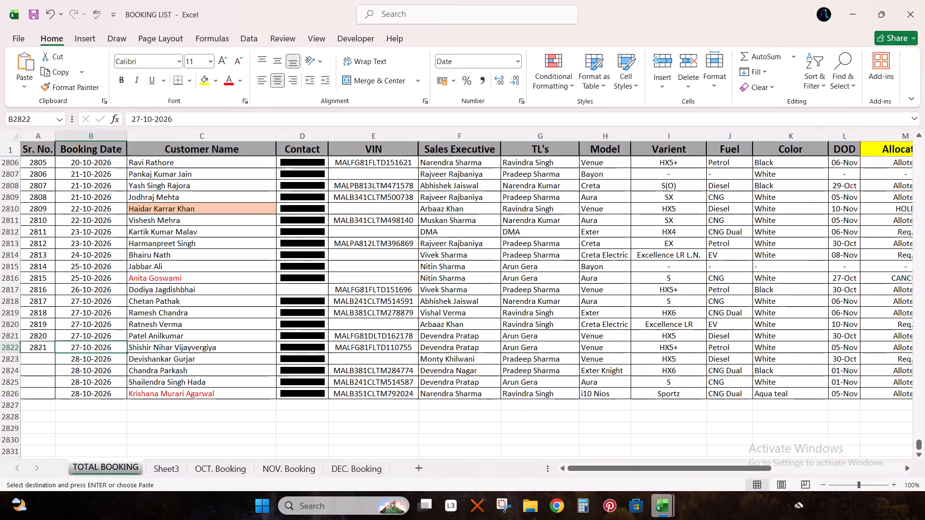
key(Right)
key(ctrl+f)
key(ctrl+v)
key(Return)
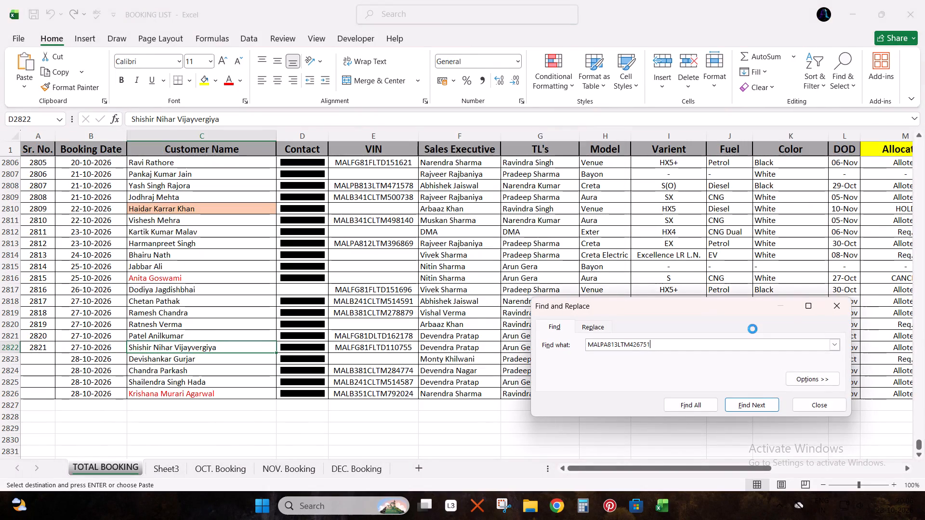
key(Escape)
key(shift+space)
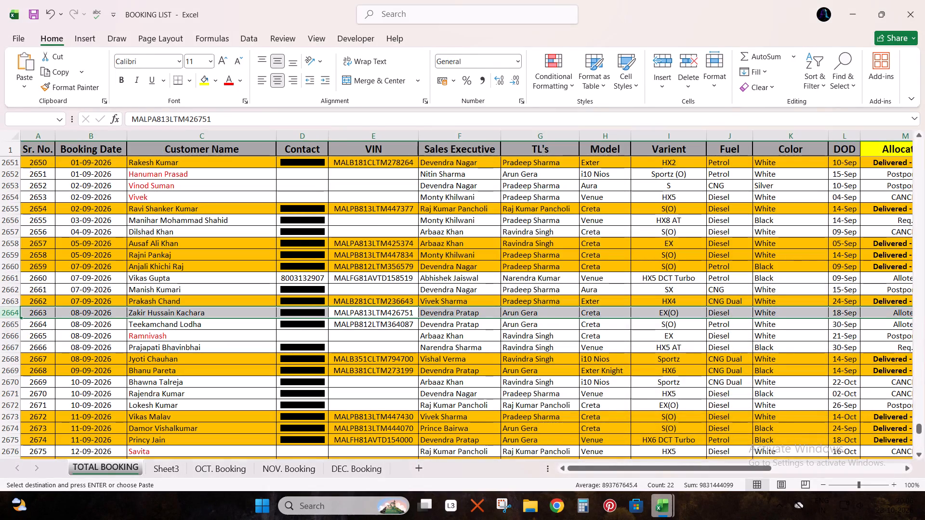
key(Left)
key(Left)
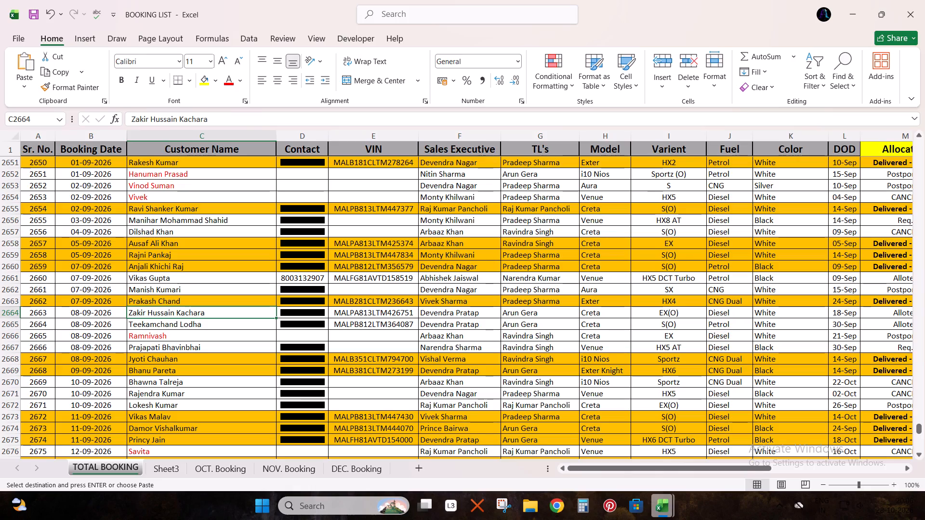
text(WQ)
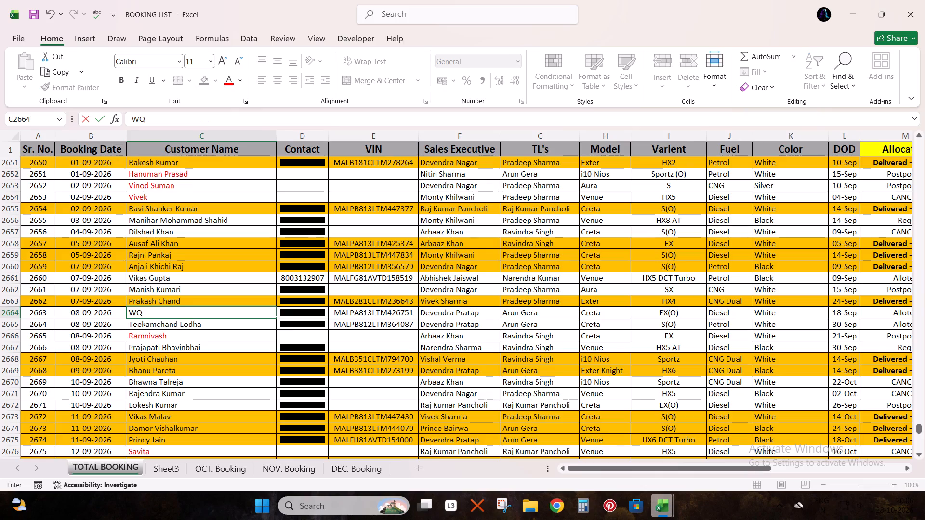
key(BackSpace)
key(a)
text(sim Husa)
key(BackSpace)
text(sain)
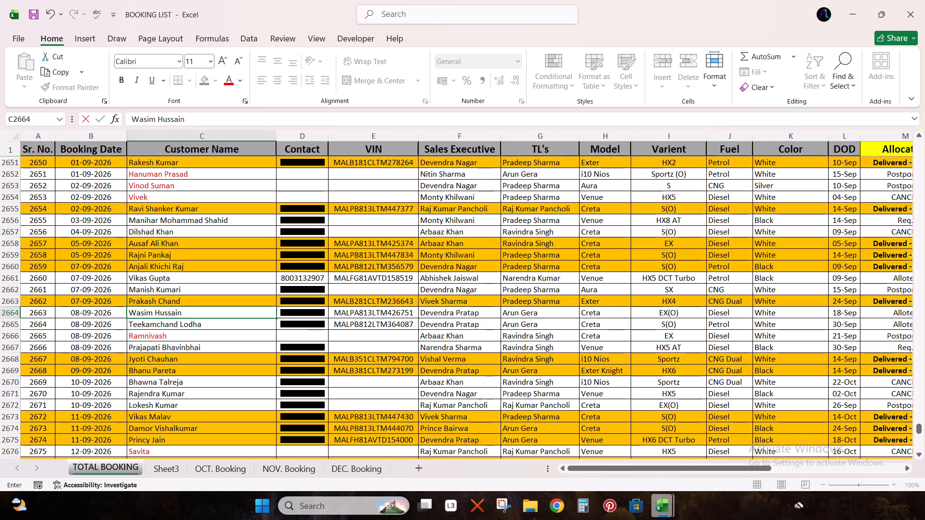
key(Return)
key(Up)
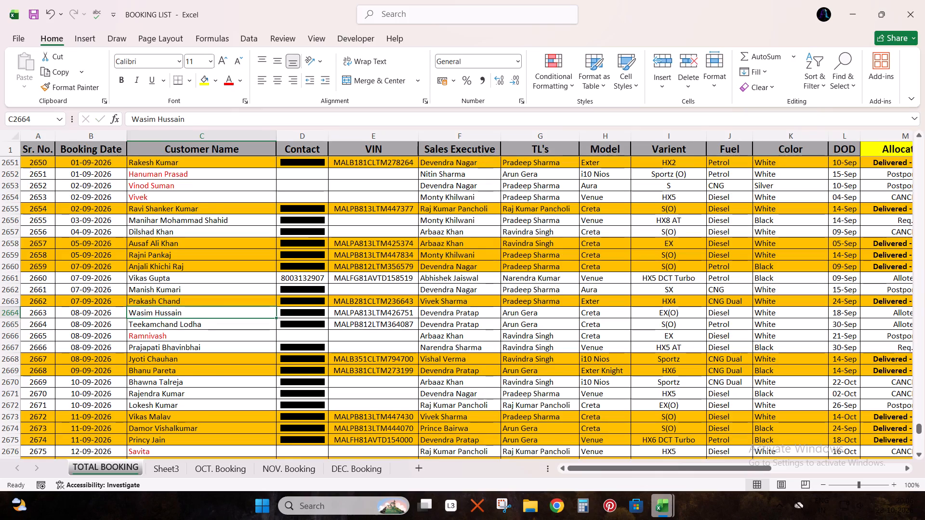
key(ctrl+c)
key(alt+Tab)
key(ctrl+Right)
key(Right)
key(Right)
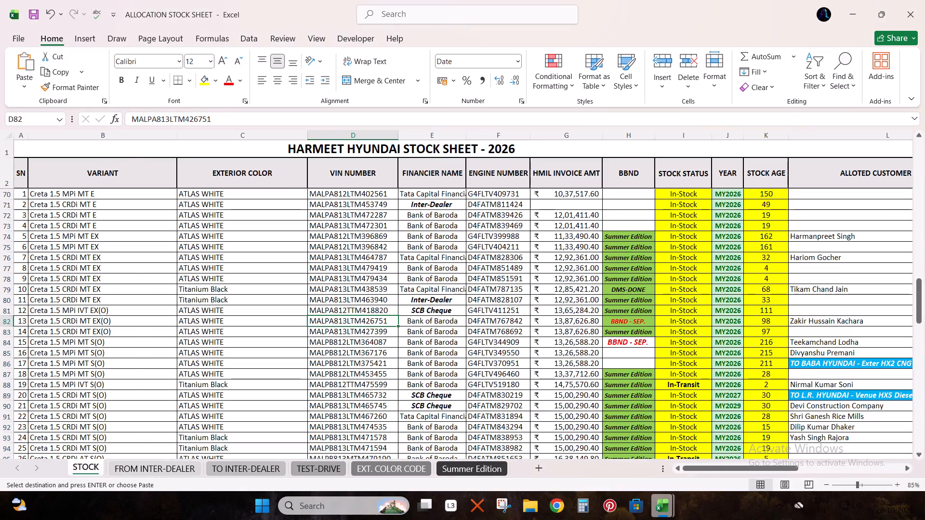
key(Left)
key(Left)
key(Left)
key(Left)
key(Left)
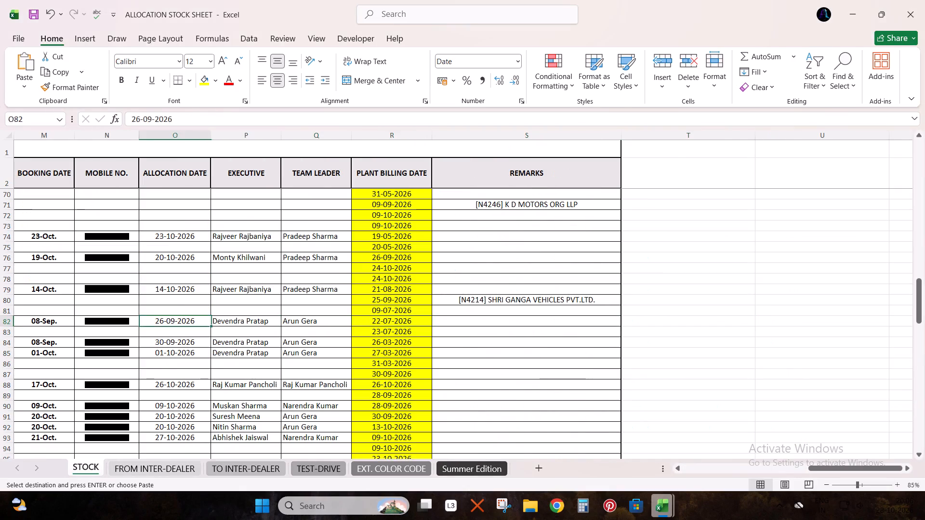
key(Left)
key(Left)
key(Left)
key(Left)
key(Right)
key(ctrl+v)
Copy the formatting of the empty cell L83 onto the customer name cell L82 with Format Painter.
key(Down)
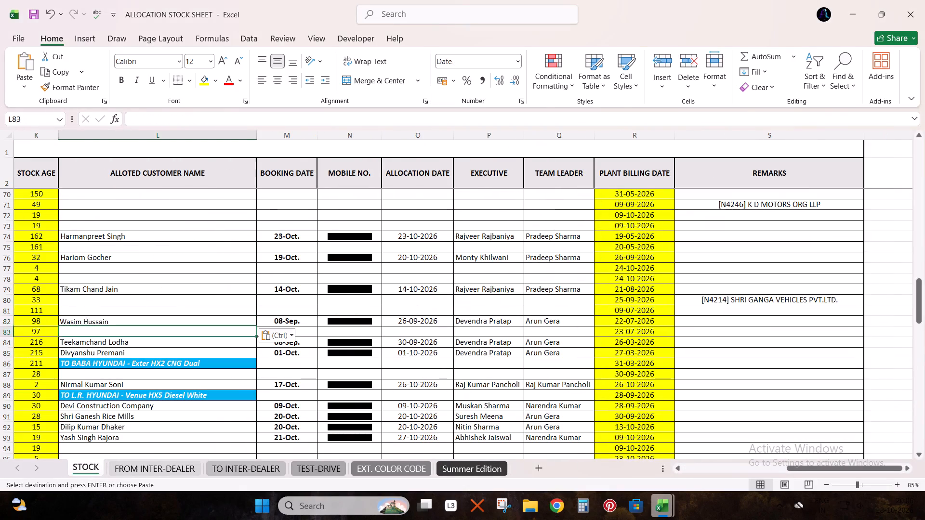
click(90, 89)
key(Up)
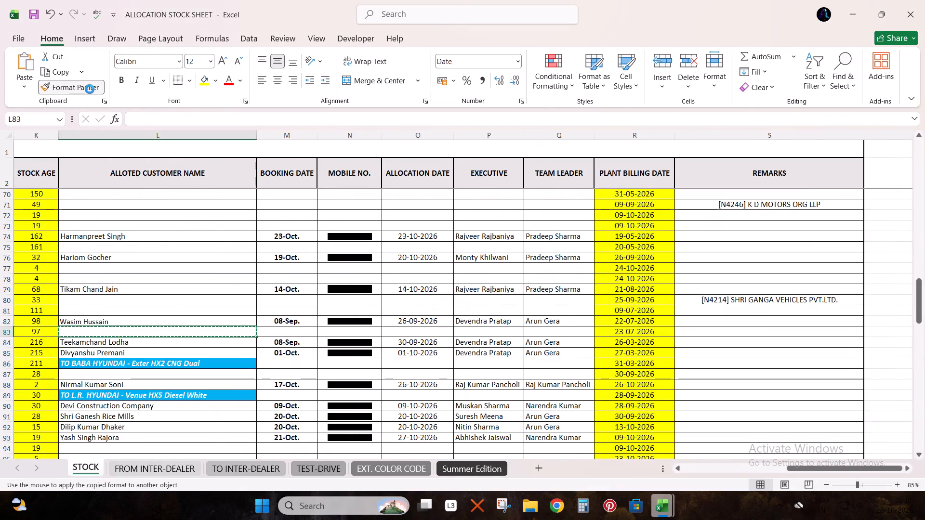
Return to the start of row 82 and save the ALLOCATION STOCK SHEET workbook.
key(ctrl+Left)
key(ctrl+Left)
key(ctrl+Left)
key(ctrl+s)
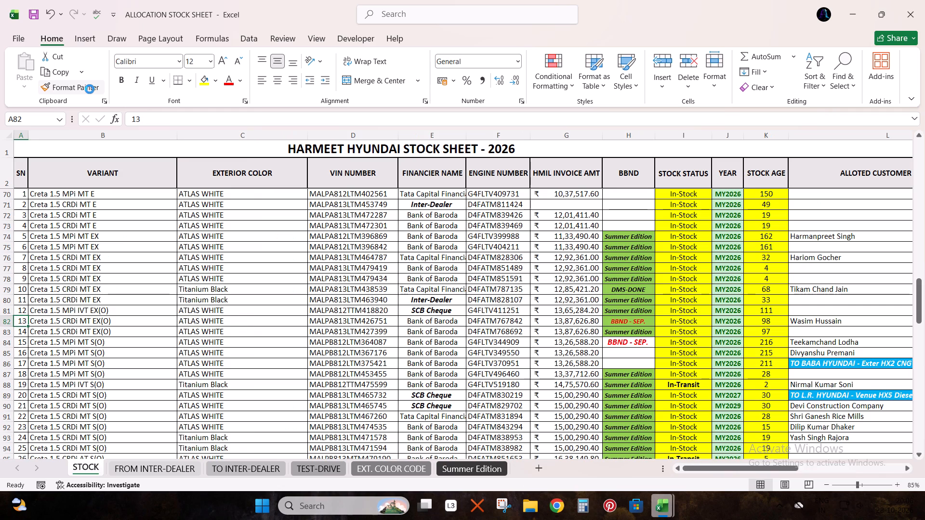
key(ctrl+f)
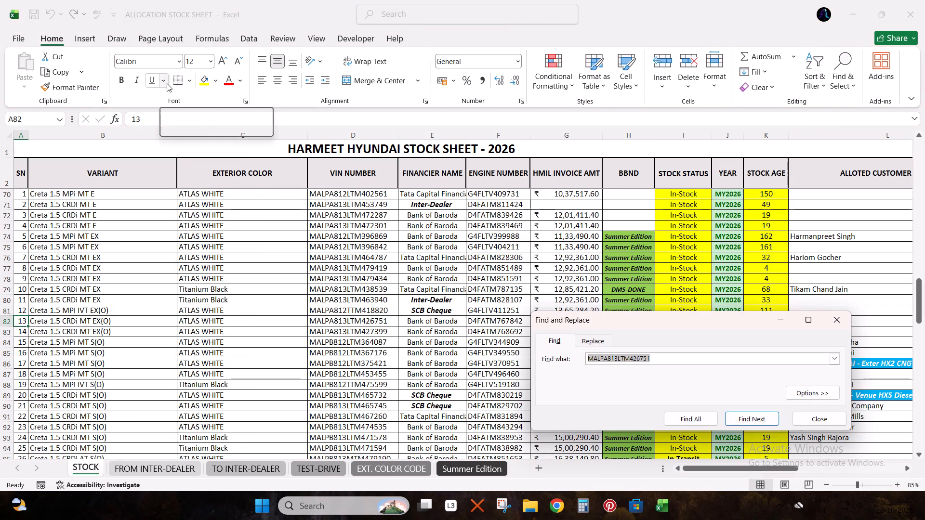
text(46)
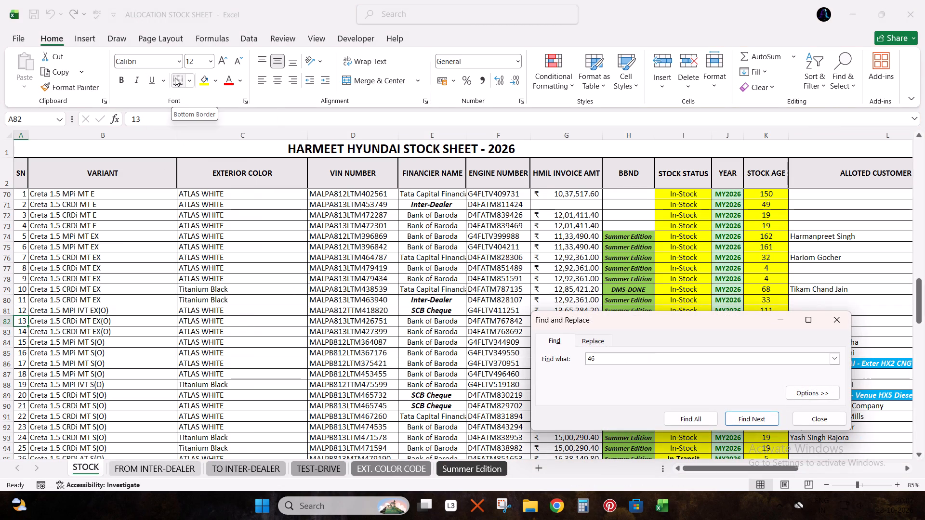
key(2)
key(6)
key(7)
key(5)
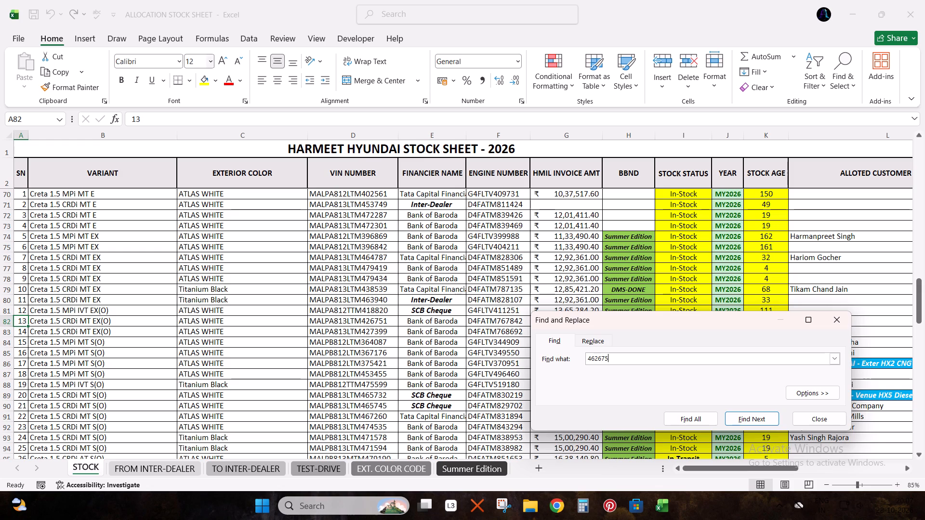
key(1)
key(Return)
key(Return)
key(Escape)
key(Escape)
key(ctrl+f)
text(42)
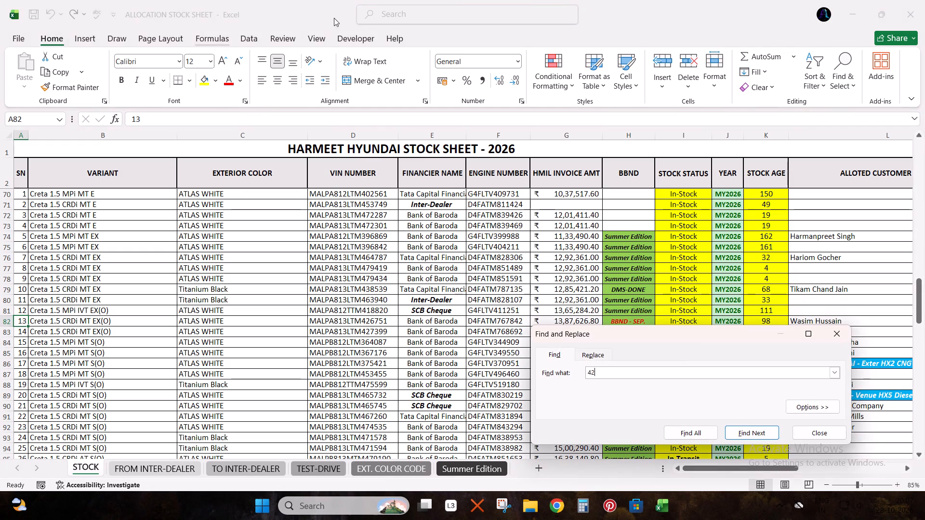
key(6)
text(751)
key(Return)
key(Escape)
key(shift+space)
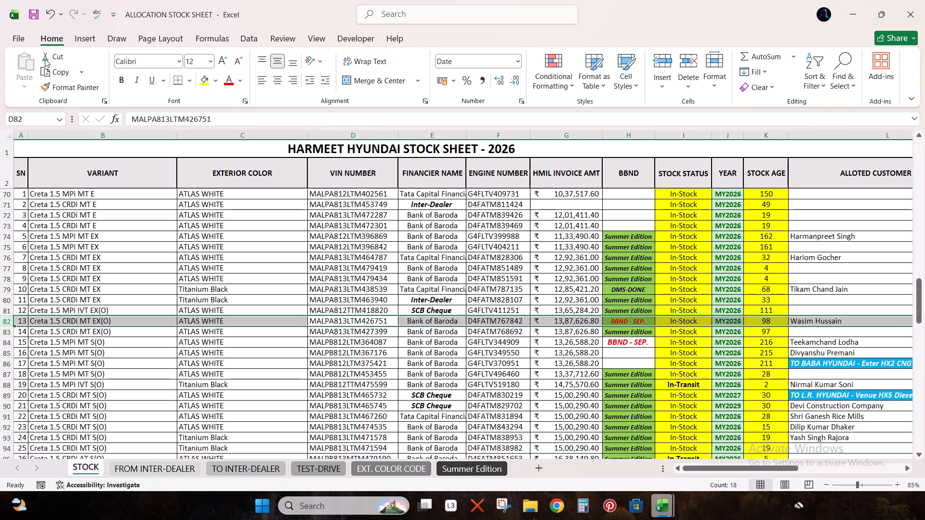
click(218, 79)
click(324, 136)
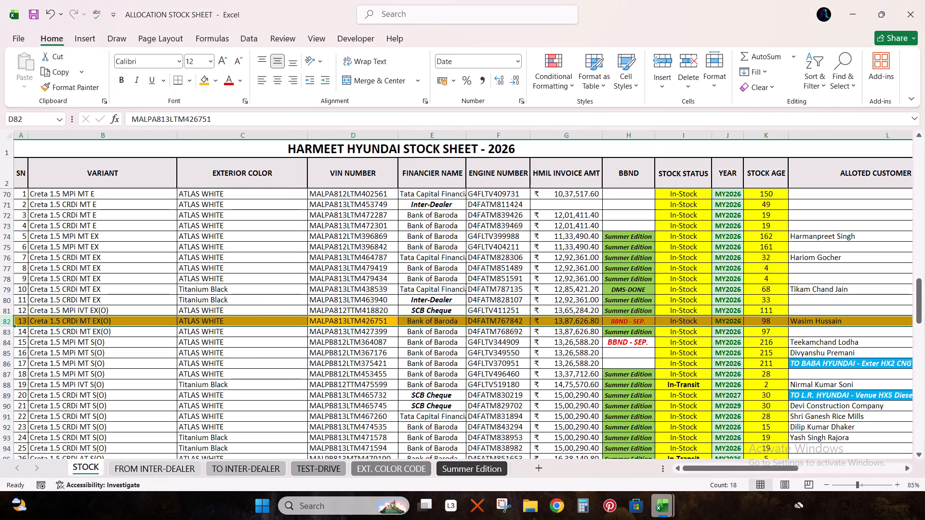
drag(704, 466, 742, 464)
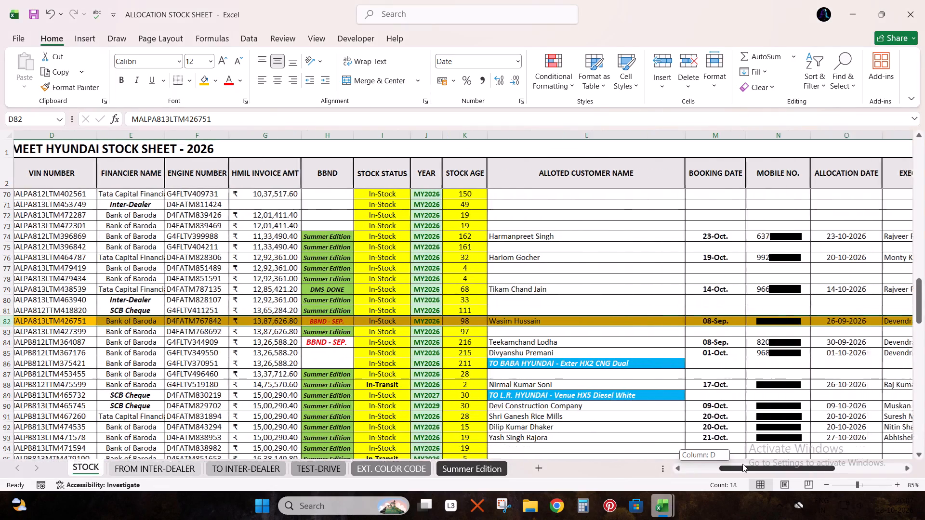
drag(742, 464, 744, 463)
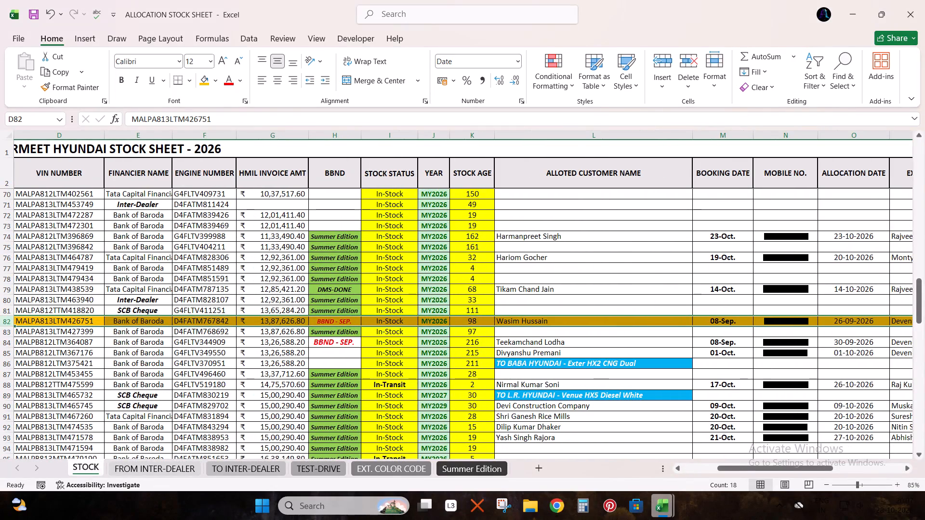
key(Right)
key(ctrl+f)
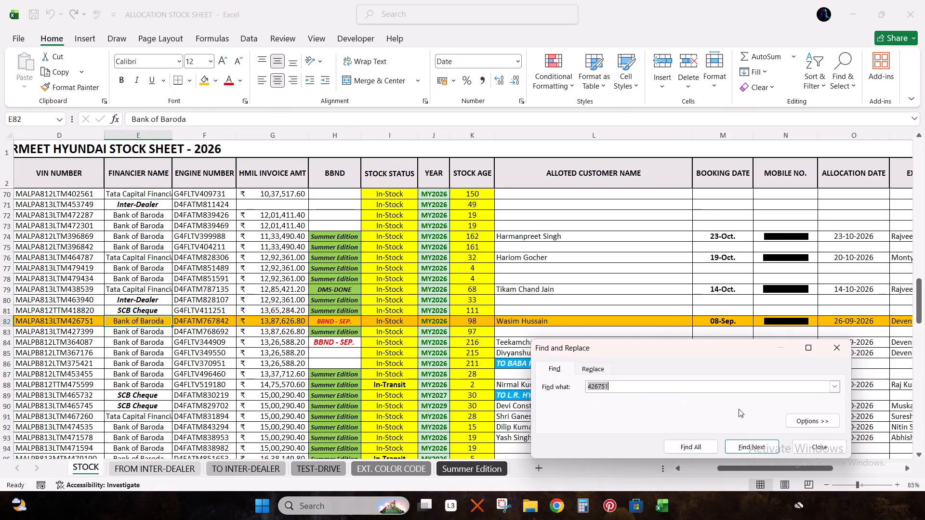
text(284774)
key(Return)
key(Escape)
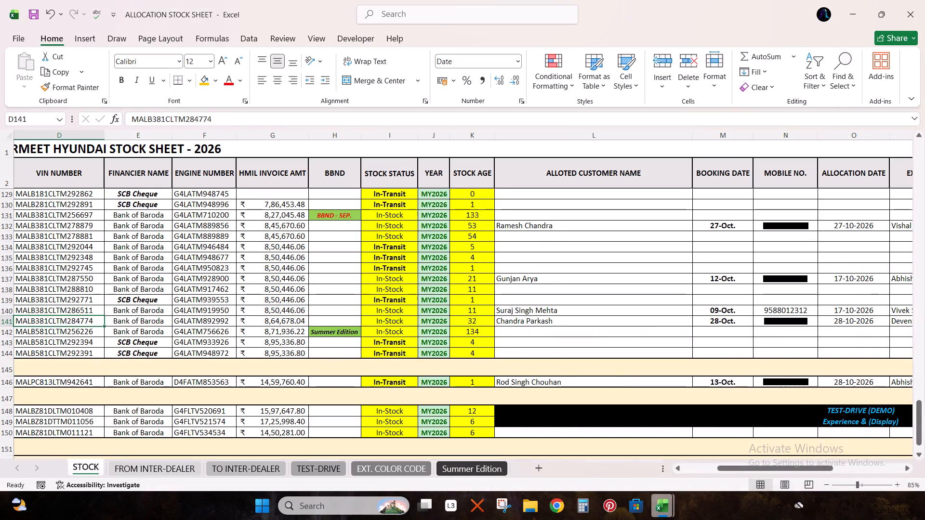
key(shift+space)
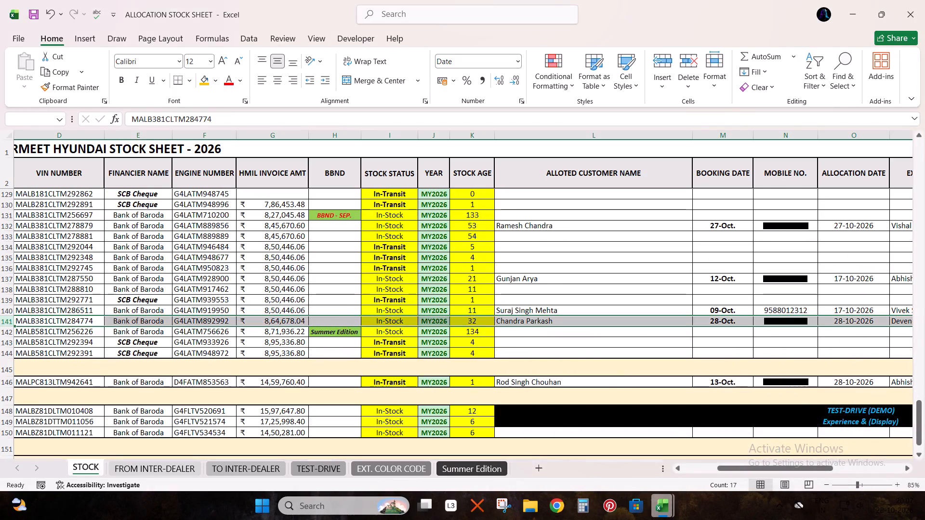
click(207, 79)
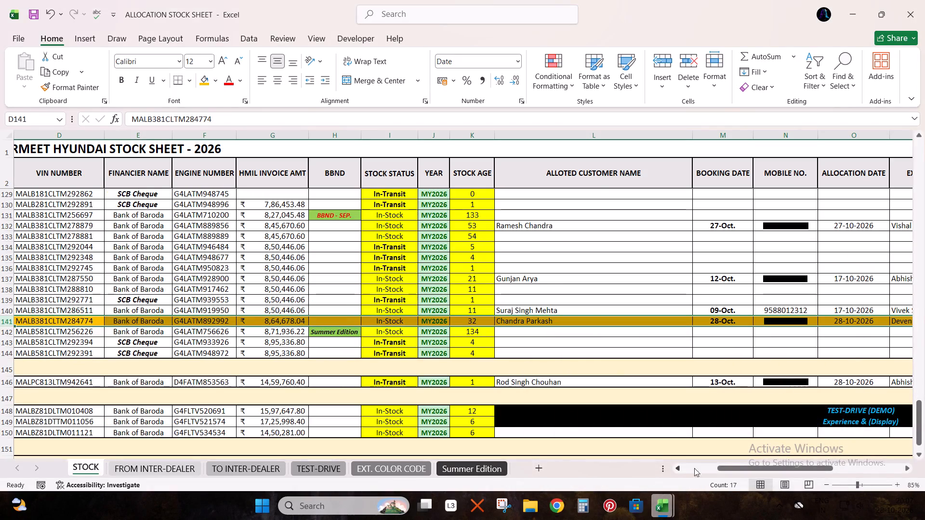
click(720, 468)
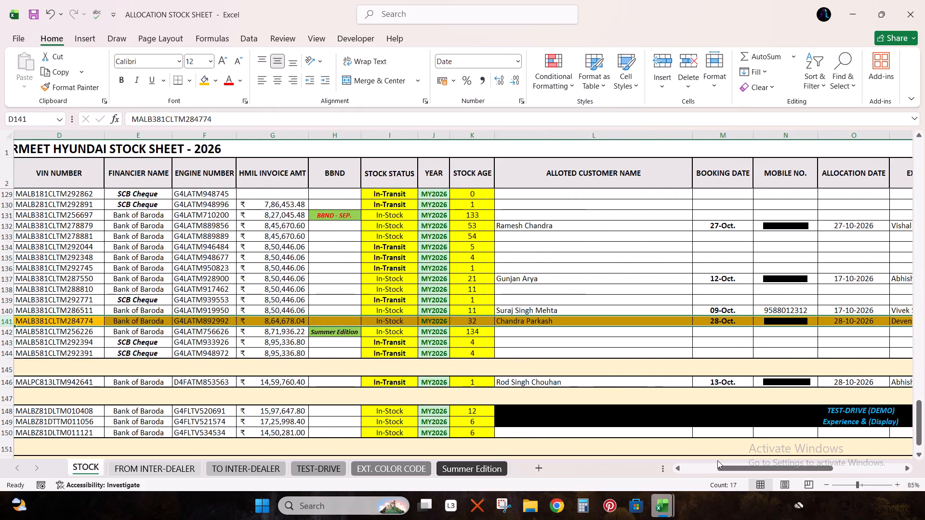
key(Right)
key(ctrl+f)
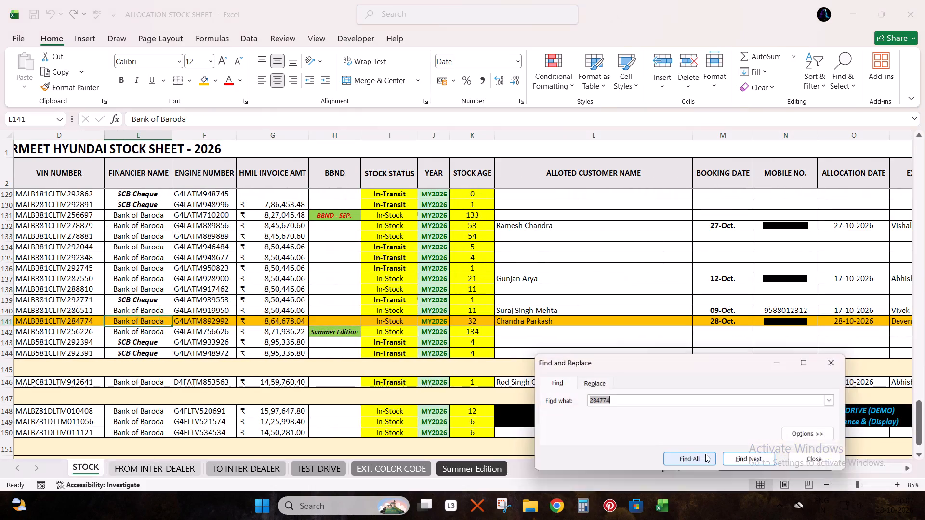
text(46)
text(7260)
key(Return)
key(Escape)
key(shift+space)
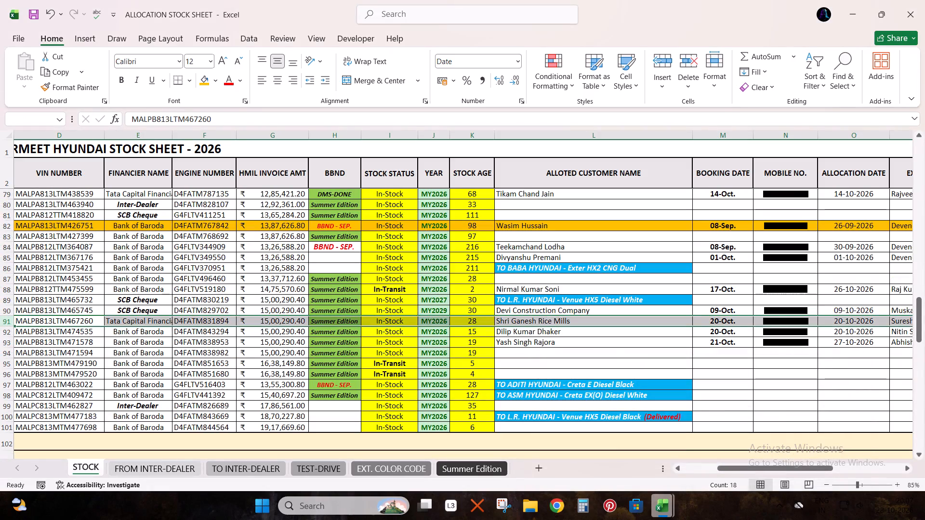
click(205, 78)
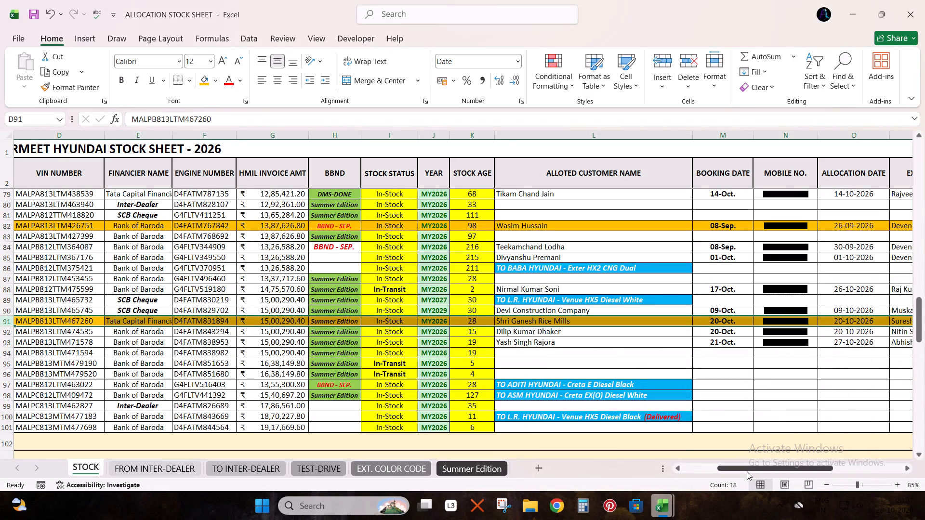
drag(747, 471, 762, 470)
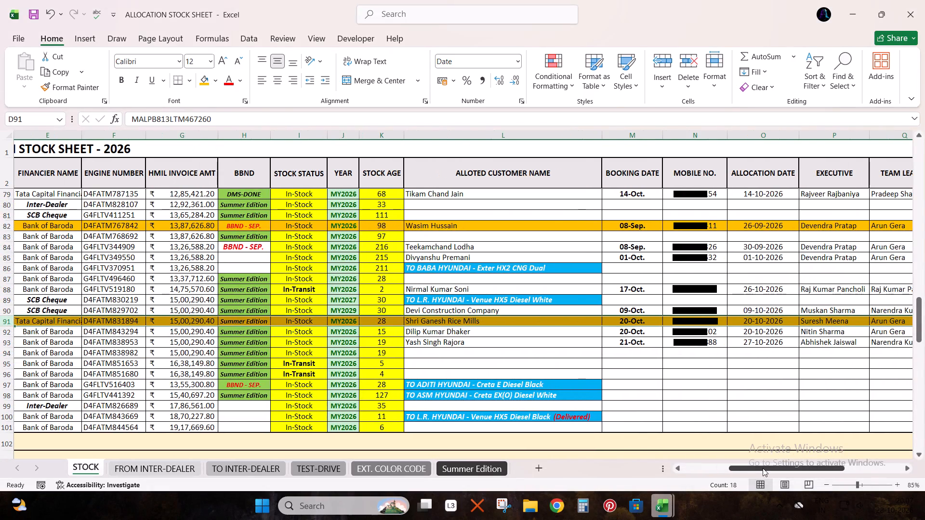
key(Right)
Find the vehicle with VIN ending 161135 and fill its entire row with the same orange.
key(ctrl+f)
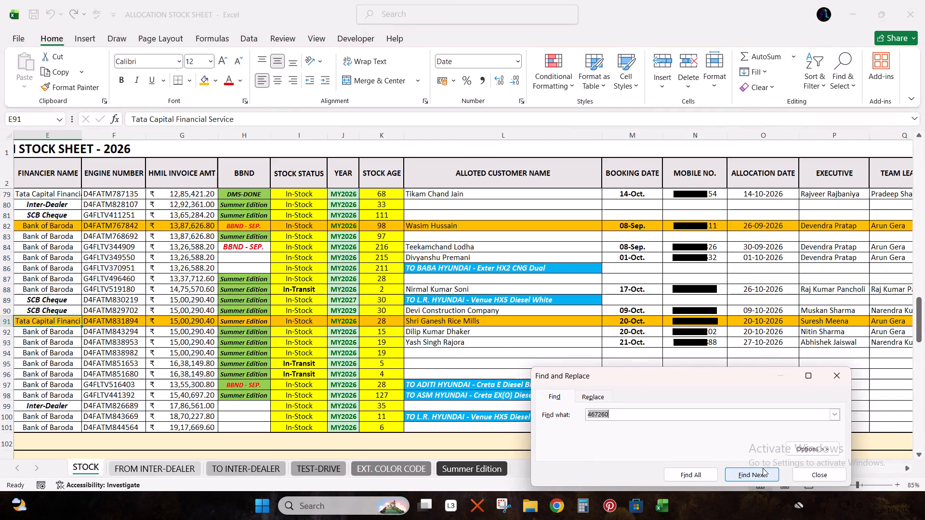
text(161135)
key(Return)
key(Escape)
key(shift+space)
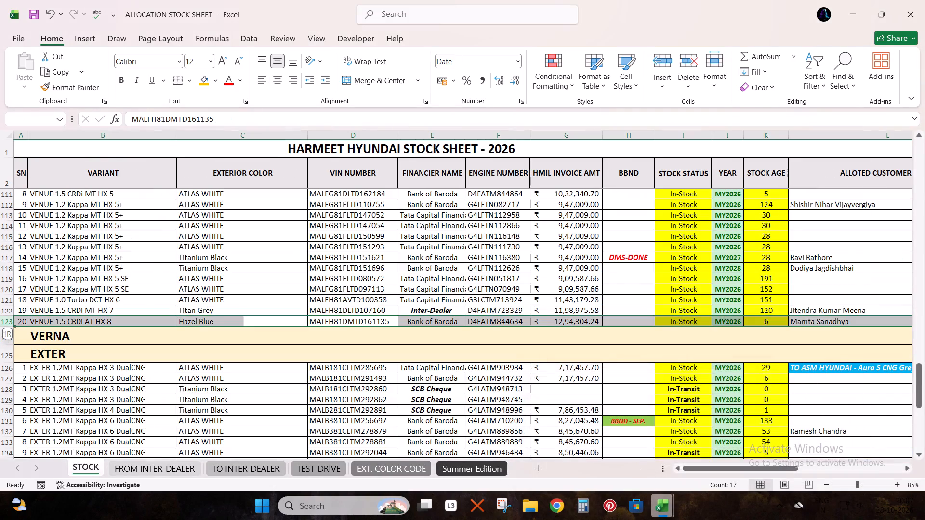
click(202, 80)
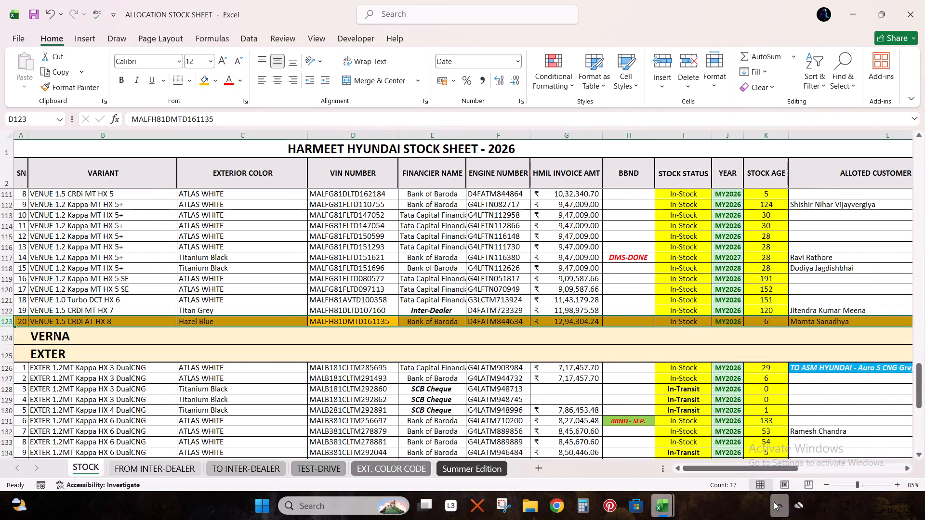
drag(752, 467, 792, 470)
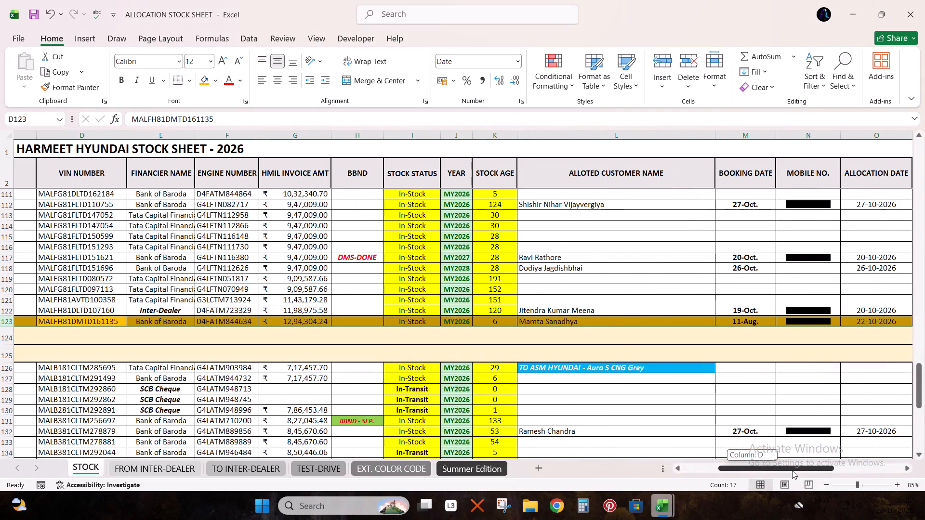
drag(792, 470, 723, 482)
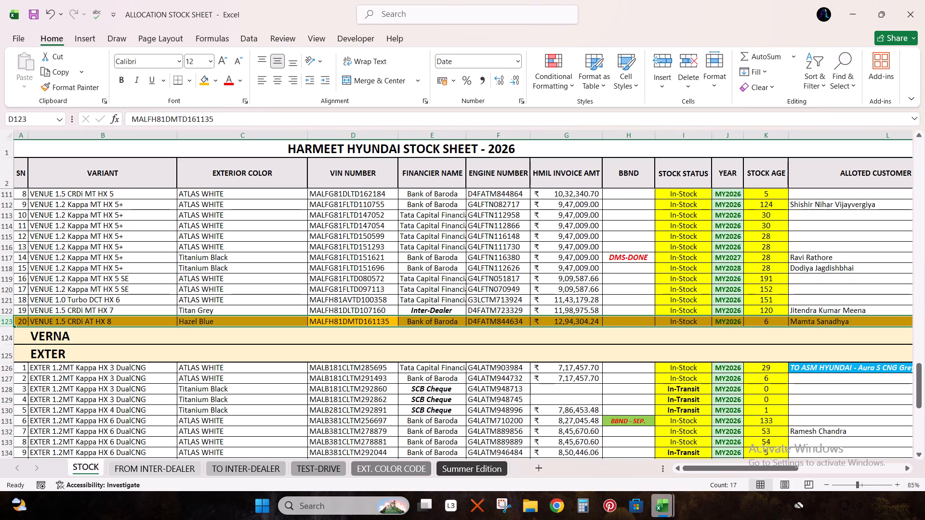
Save the stock workbook and filter the VIN NUMBER column by the orange cell colour.
click(361, 173)
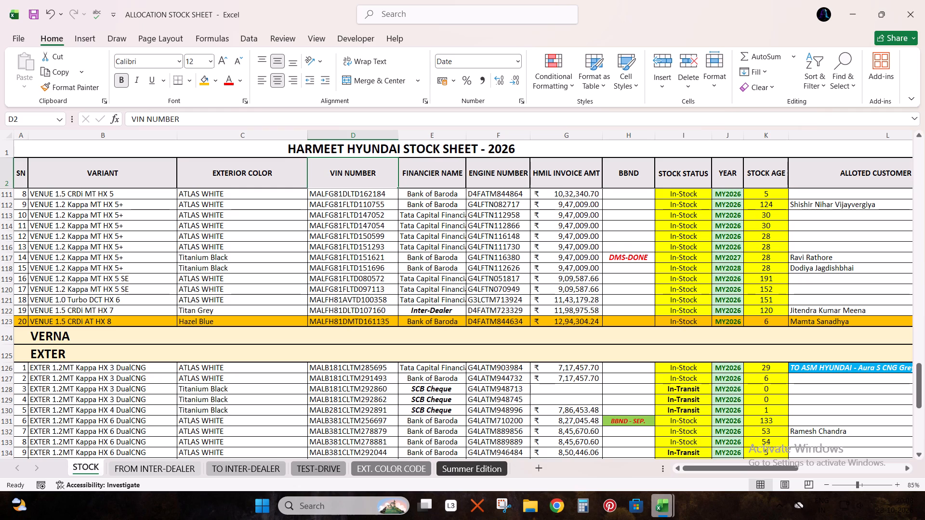
key(ctrl+s)
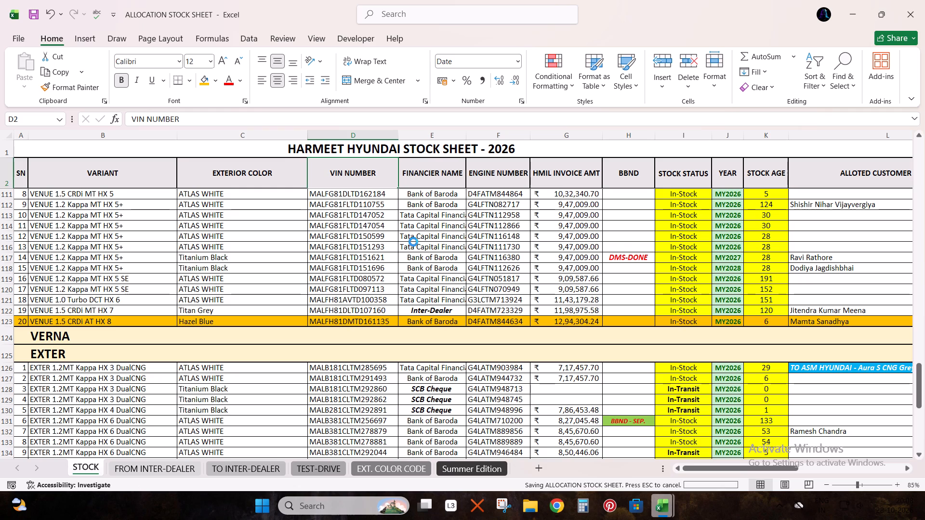
key(ctrl+shift+l)
key(alt+Down)
key(Down)
key(Down)
key(Down)
key(Down)
key(Down)
key(Down)
key(Down)
key(Up)
key(Right)
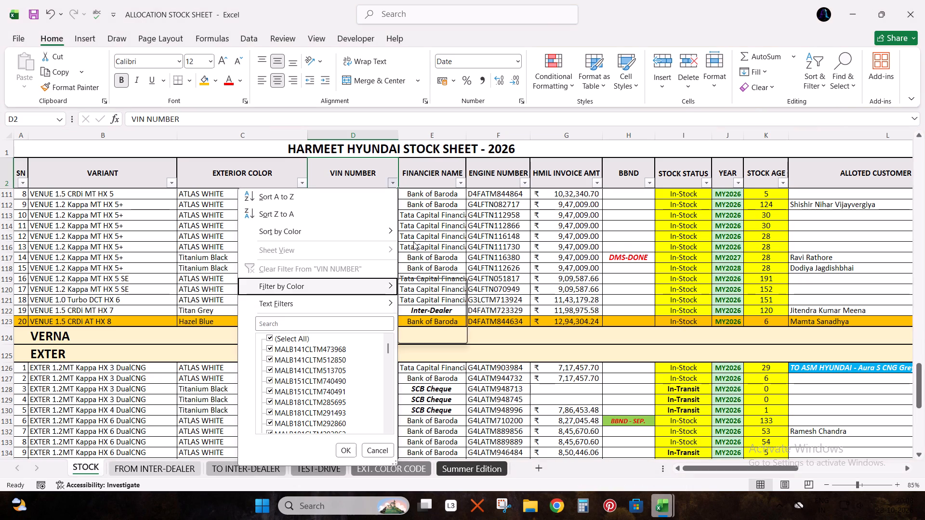
key(Down)
key(Return)
Copy the four filtered orange rows and paste them below the last entry in DELIVERY SHEET's OCT. 26 sheet, from row 59.
key(Down)
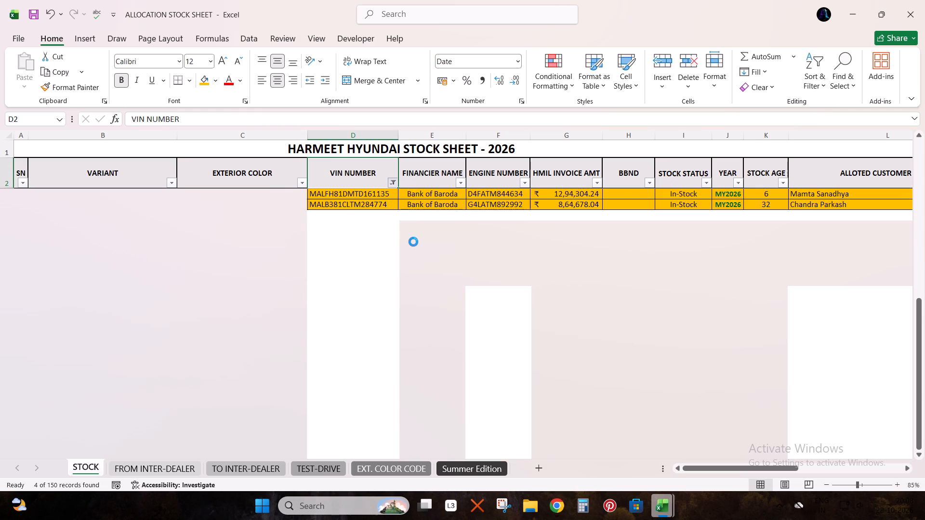
key(Up)
key(Down)
key(ctrl+shift+Down)
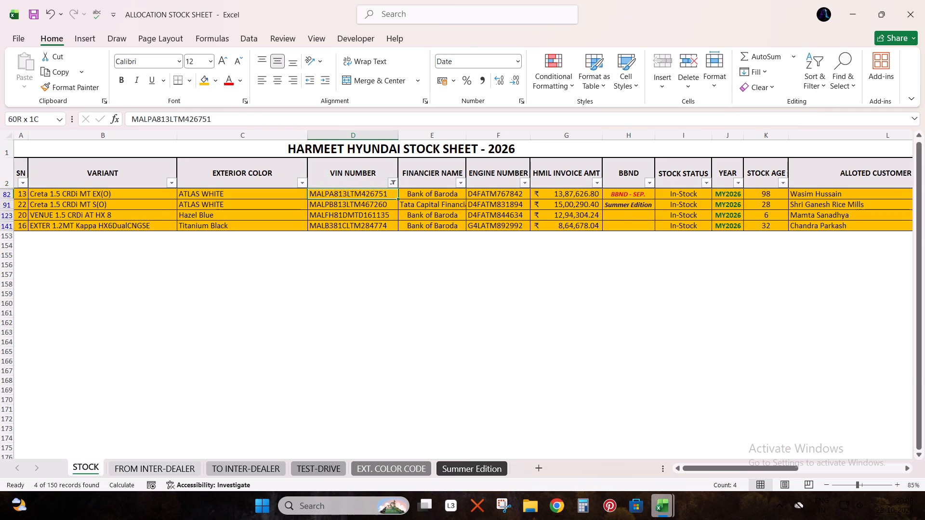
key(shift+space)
key(ctrl+c)
key(alt+Tab)
key(alt+Tab)
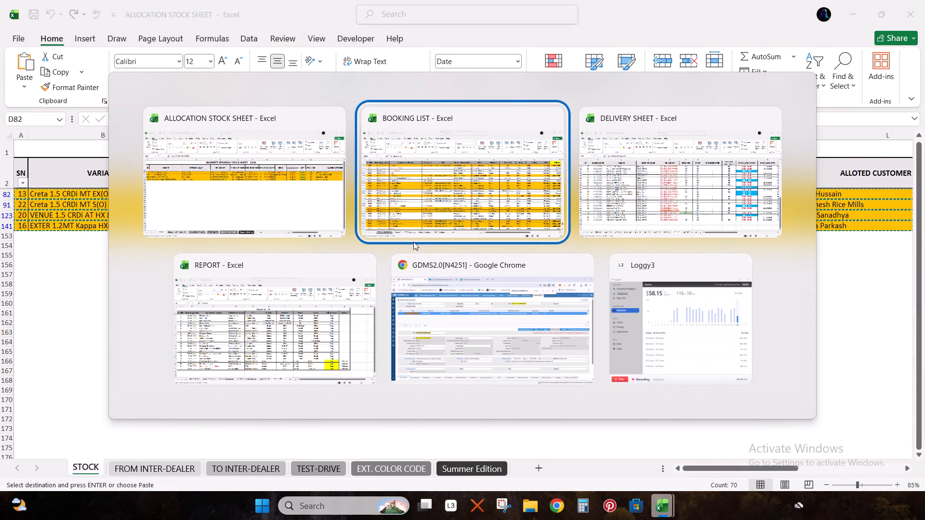
key(ctrl+Left)
key(Down)
key(ctrl+v)
Insert blank BOOKING DATE cells at B59:B62, shifting the pasted vehicle data one column over, and save the DELIVERY SHEET workbook.
key(Right)
key(ctrl+shift+Down)
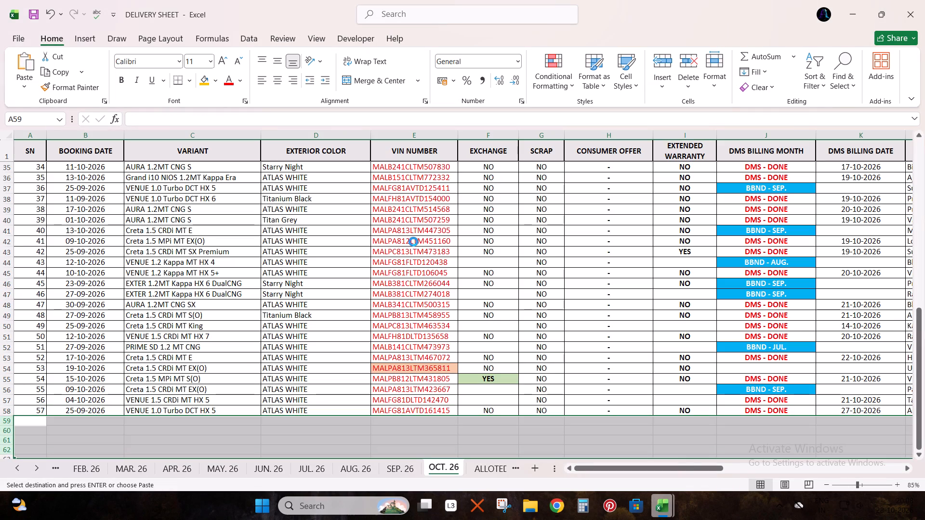
key(ctrl+plus)
key(Return)
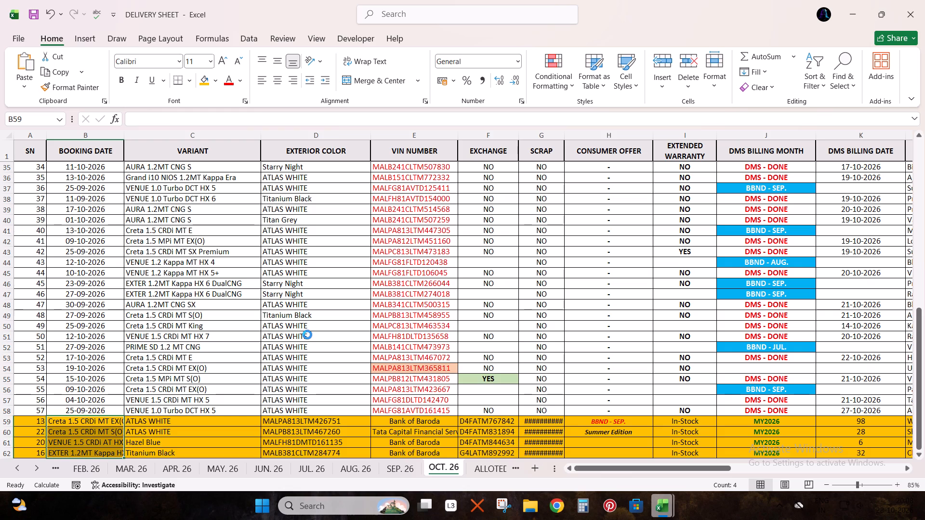
scroll(304, 336, down, 1)
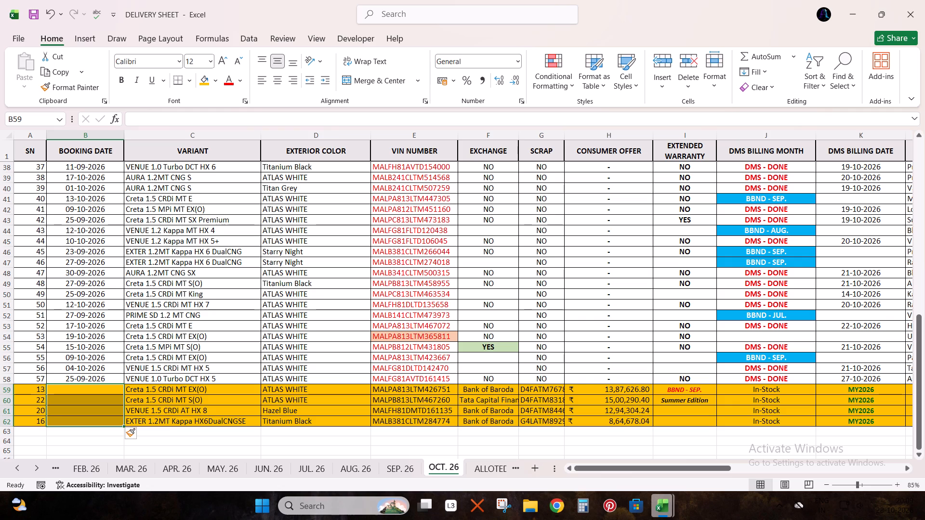
key(ctrl+s)
Copy row 54's cells from EXCHANGE through DMS BILLING DATE and paste them over the same columns in rows 59 to 62.
key(Right)
key(Up)
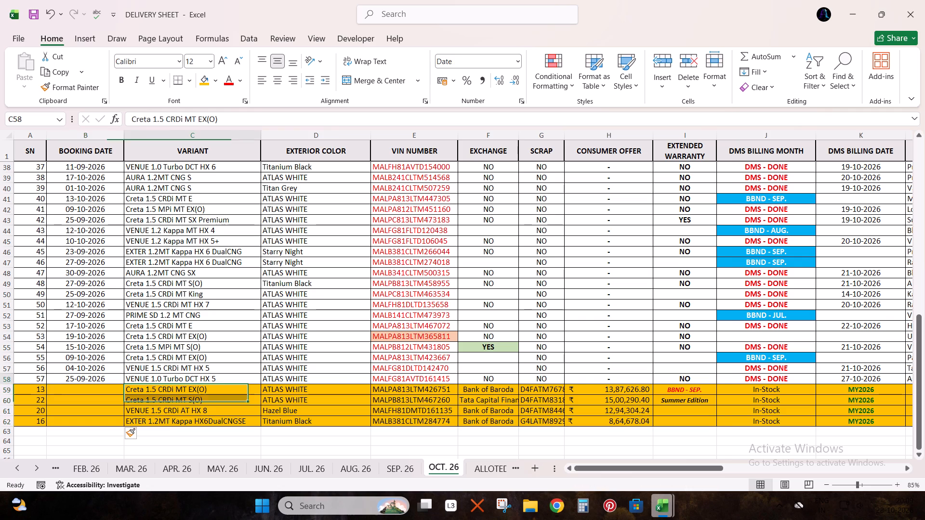
key(Right)
key(Right)
key(Up)
key(Right)
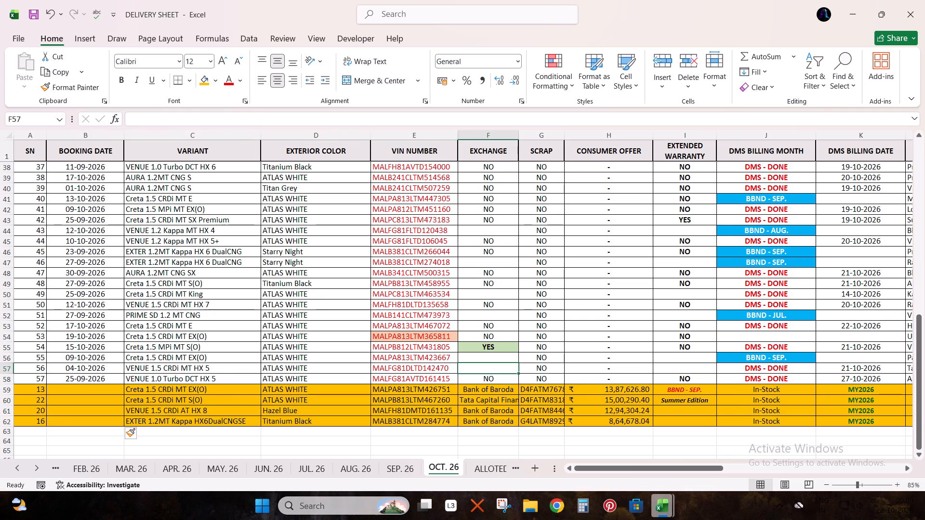
key(Up)
key(Up)
key(Up)
key(Down)
key(Right)
key(Up)
key(Left)
key(shift+Right)
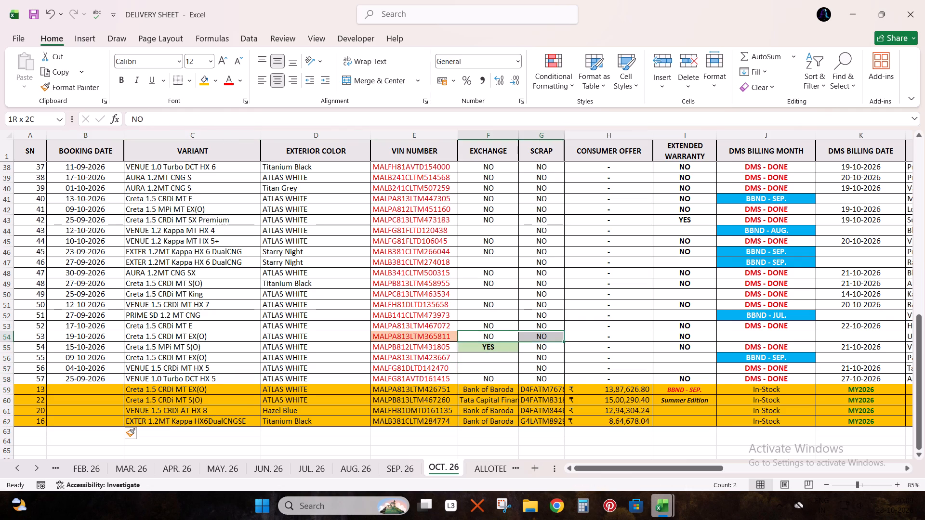
key(shift+Right)
key(shift+Right)
key(shift+Right)
key(shift+Right)
key(ctrl+c)
key(ctrl+Down)
key(ctrl+Down)
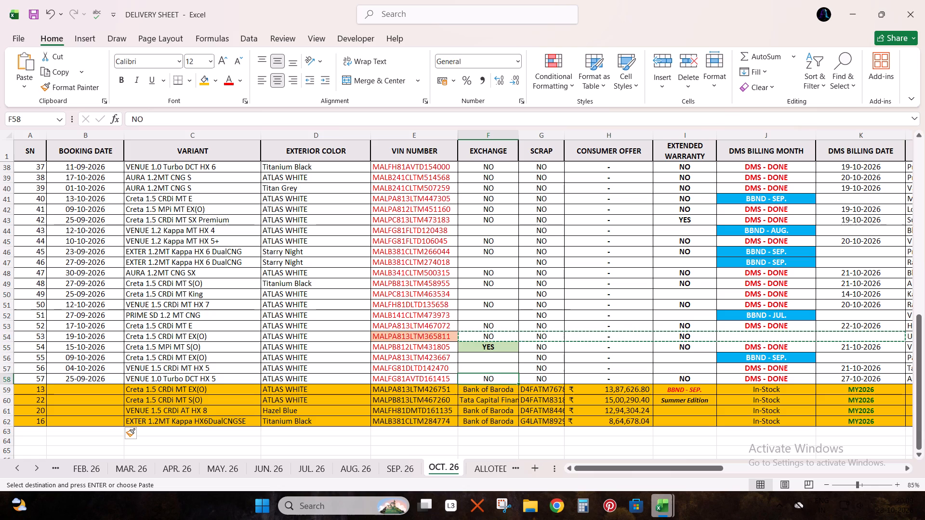
key(Down)
key(ctrl+shift+Down)
key(ctrl+v)
key(Escape)
Delete the stock age cells at L59:L62 so the customer names shift into the ALLOTED CUSTOMER NAME column.
key(Right)
key(Left)
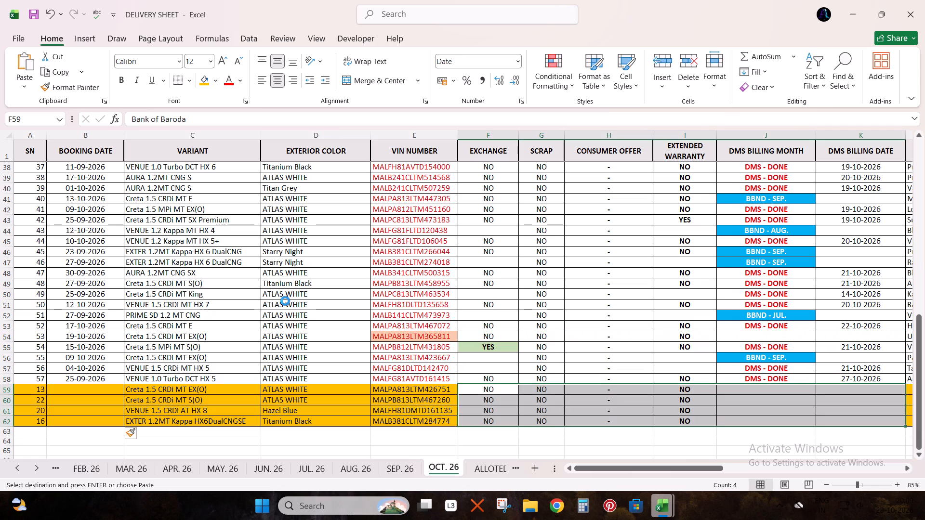
key(ctrl+shift+Down)
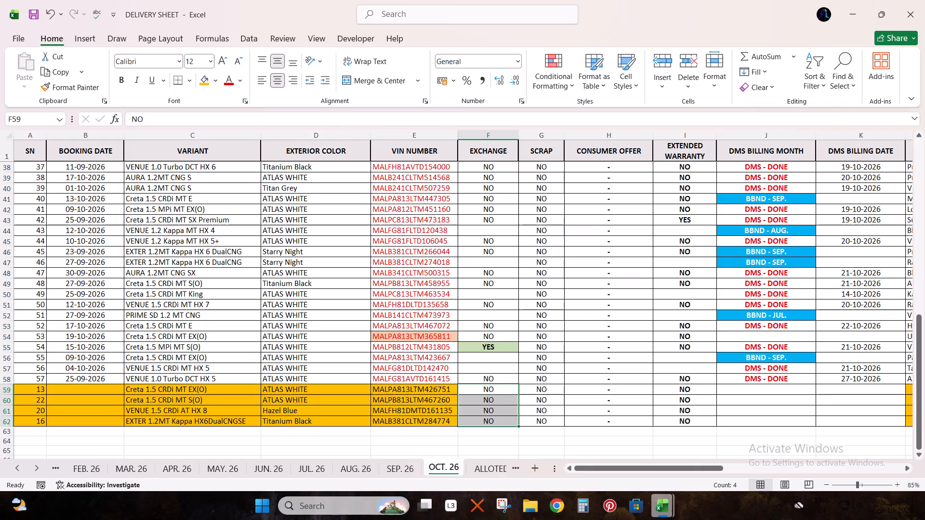
key(Right)
key(Right)
key(Right)
key(Right)
key(Right)
key(Right)
key(Right)
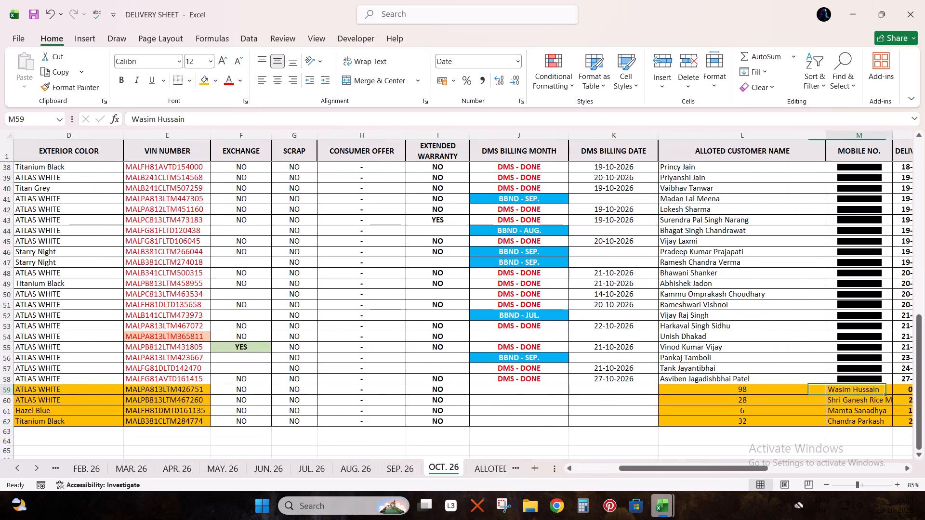
key(Left)
key(ctrl+shift+Down)
key(ctrl+minus)
key(Return)
Copy the four booking dates from M59:M62 into the BOOKING DATE column at B59:B62.
key(Right)
key(ctrl+shift+Down)
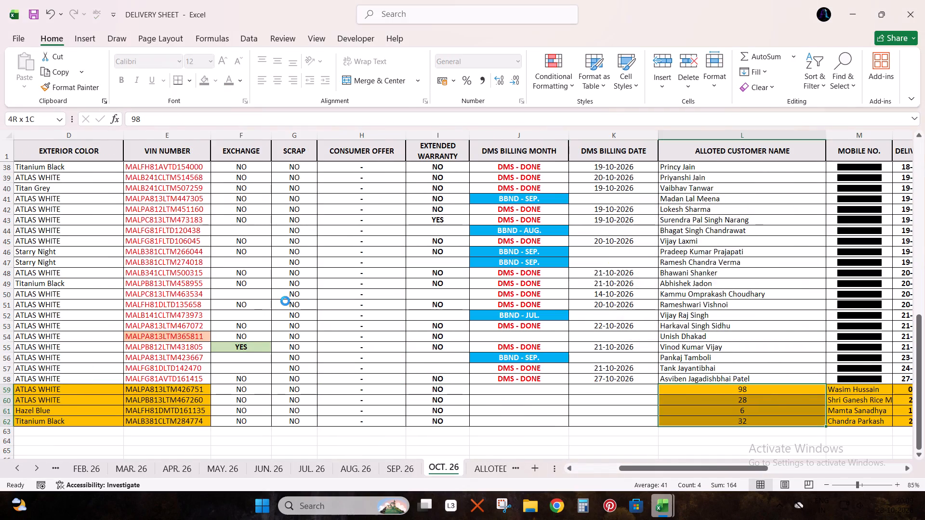
key(ctrl+c)
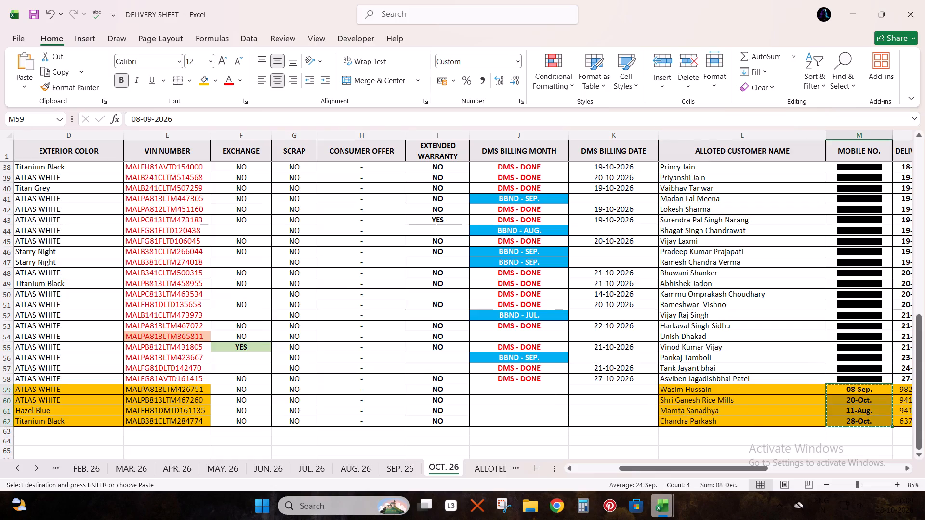
key(ctrl+c)
key(ctrl+Left)
key(ctrl+Left)
key(ctrl+Left)
key(ctrl+Left)
key(ctrl+Left)
key(Right)
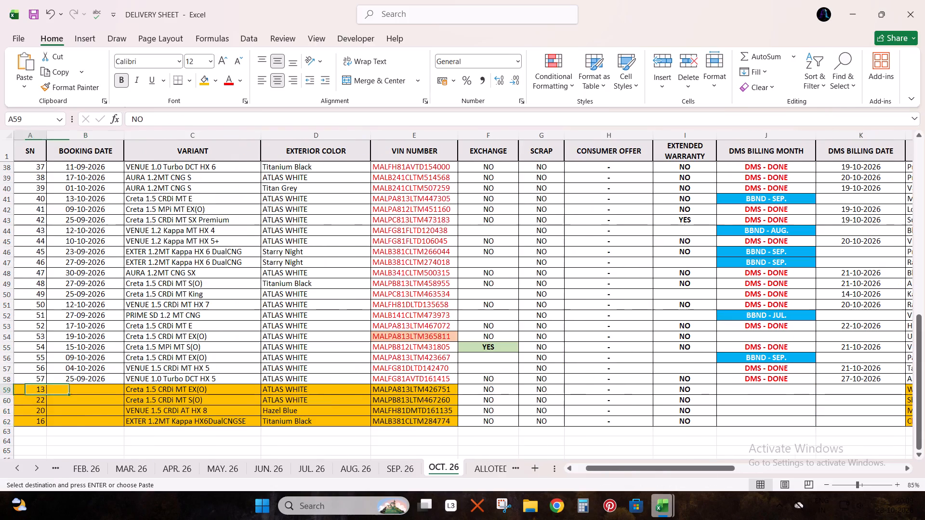
key(ctrl+v)
Delete the copied booking dates from M59:M62 so the phone numbers shift into the MOBILE NO. column.
key(ctrl+Right)
key(ctrl+Right)
key(ctrl+Right)
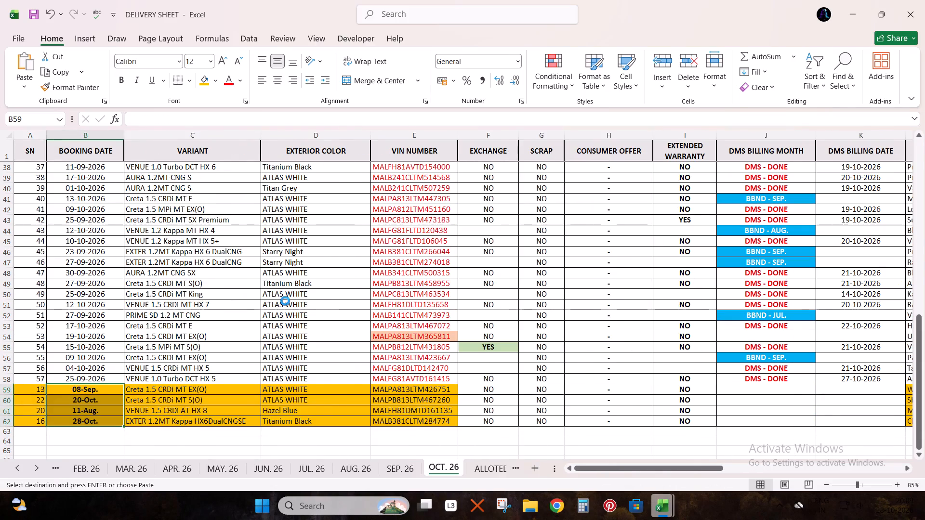
key(Left)
key(Left)
key(Left)
key(Left)
key(Left)
key(ctrl+shift+Down)
key(ctrl+minus)
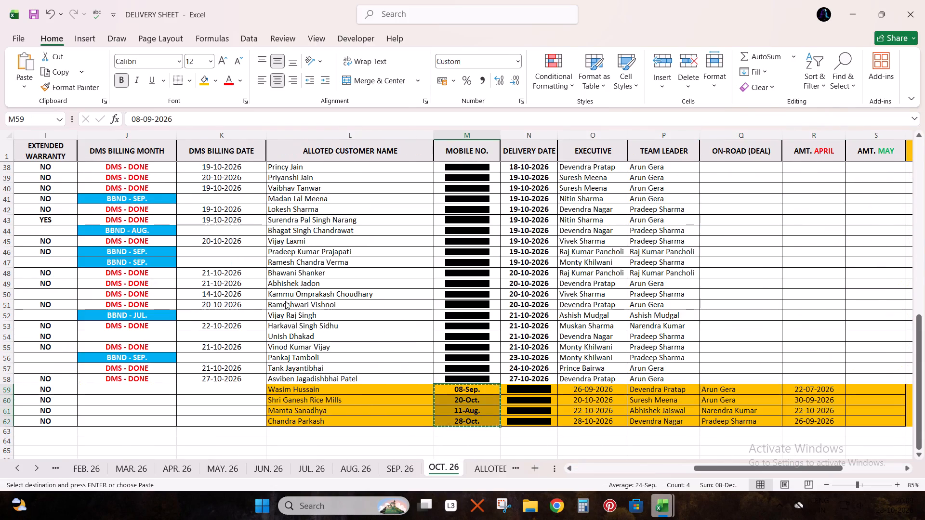
key(Return)
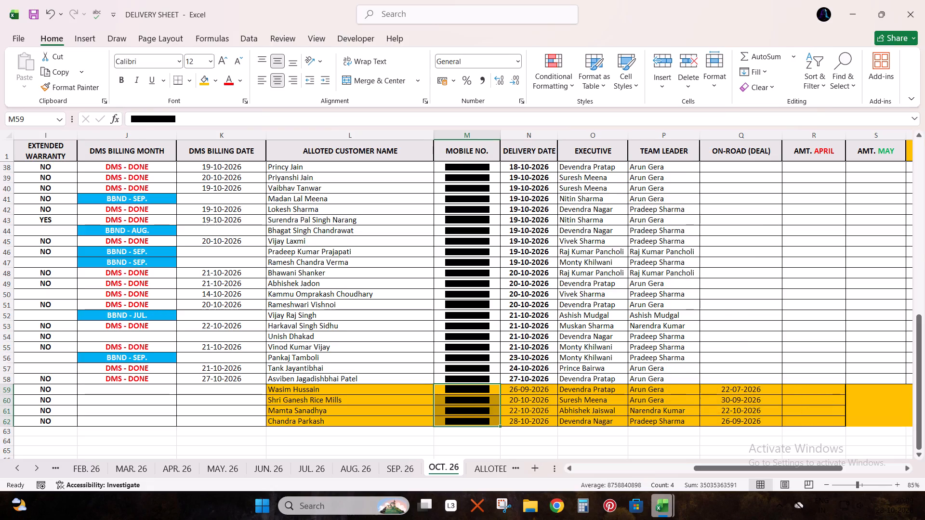
Give N59 the delivery date format from the row above, enter 28-10, and copy the date down through N62.
key(Right)
key(Left)
key(Right)
key(ctrl+d)
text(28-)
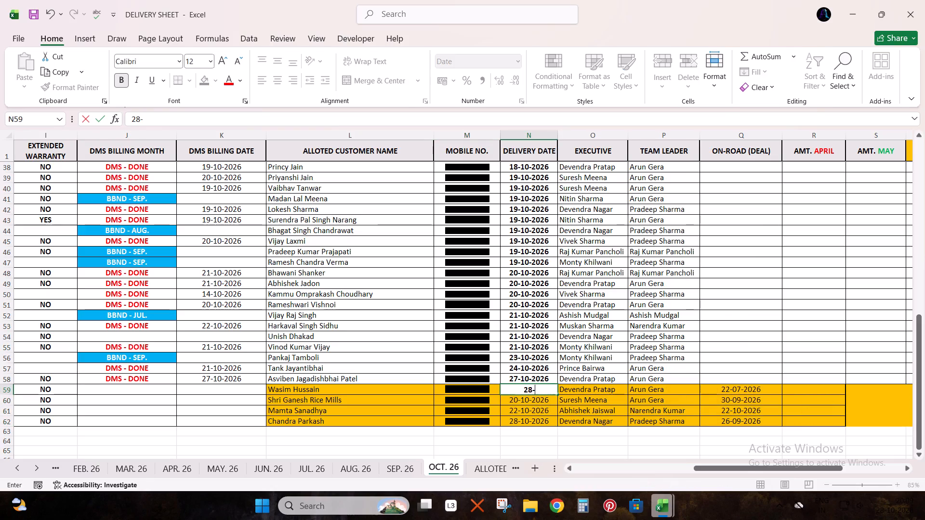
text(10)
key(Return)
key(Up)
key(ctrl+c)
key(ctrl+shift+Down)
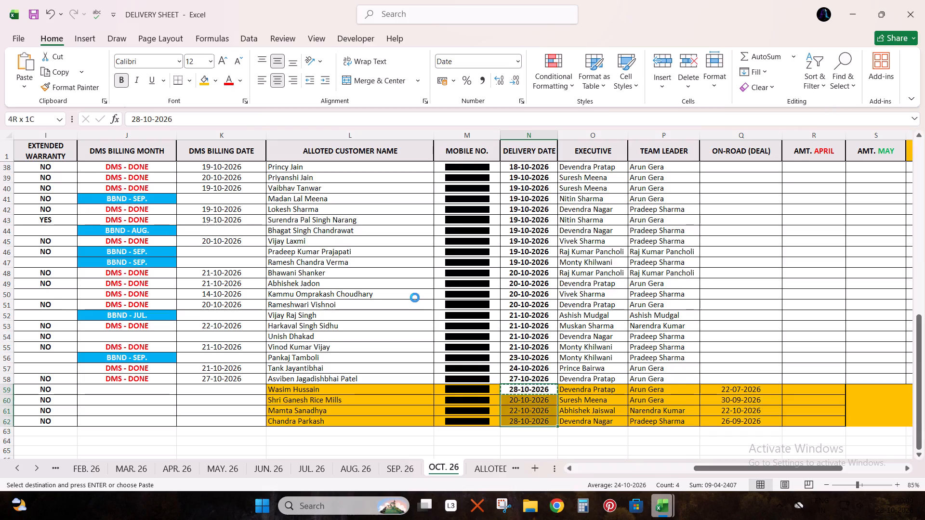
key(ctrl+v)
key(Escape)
Insert blank cells at Q59:T62, from ON-ROAD (DEAL) to DIFF. AMT., and clear the leftover dates beyond them in rows 59 to 62.
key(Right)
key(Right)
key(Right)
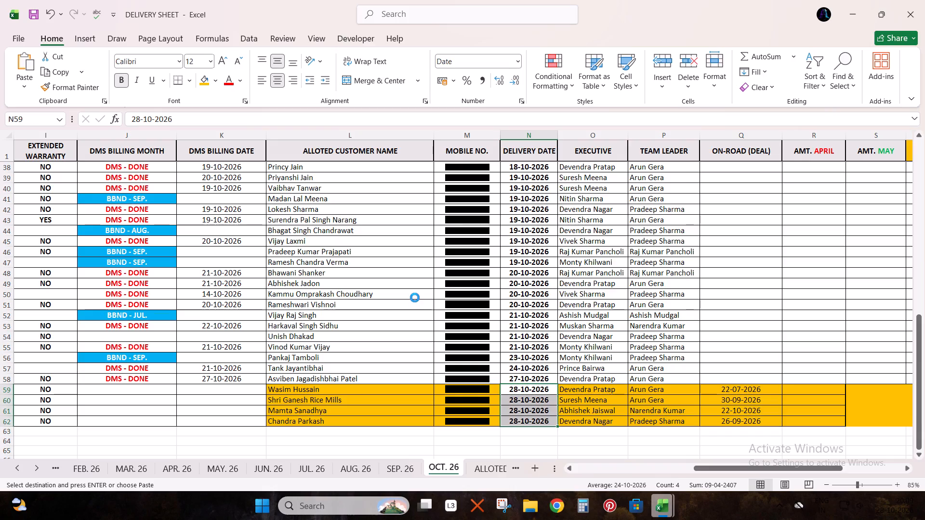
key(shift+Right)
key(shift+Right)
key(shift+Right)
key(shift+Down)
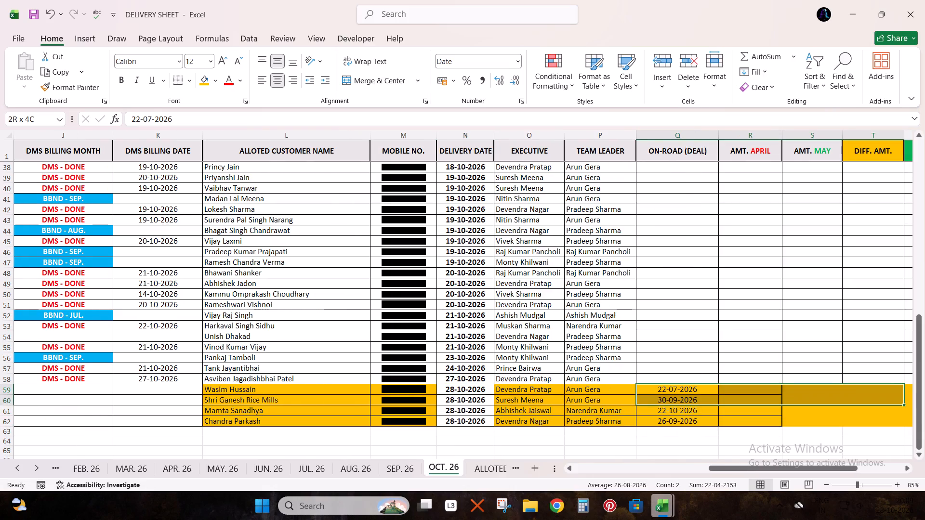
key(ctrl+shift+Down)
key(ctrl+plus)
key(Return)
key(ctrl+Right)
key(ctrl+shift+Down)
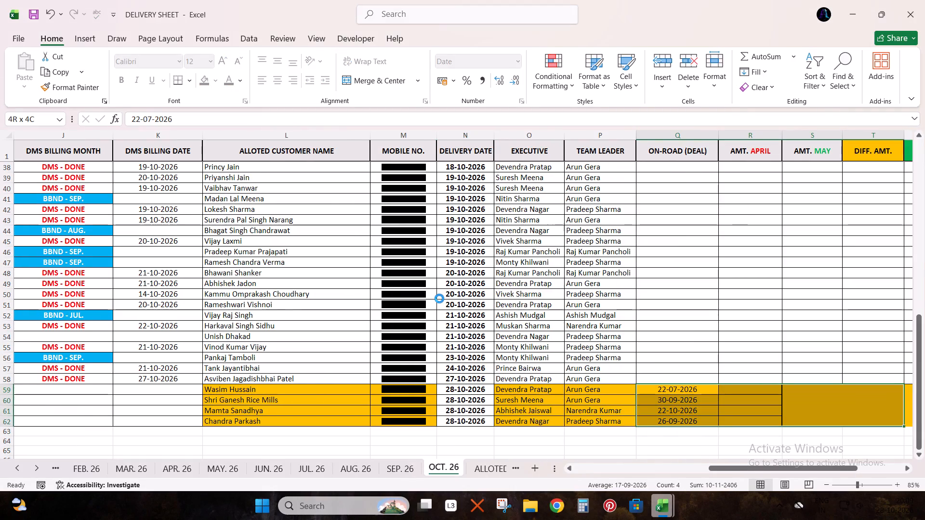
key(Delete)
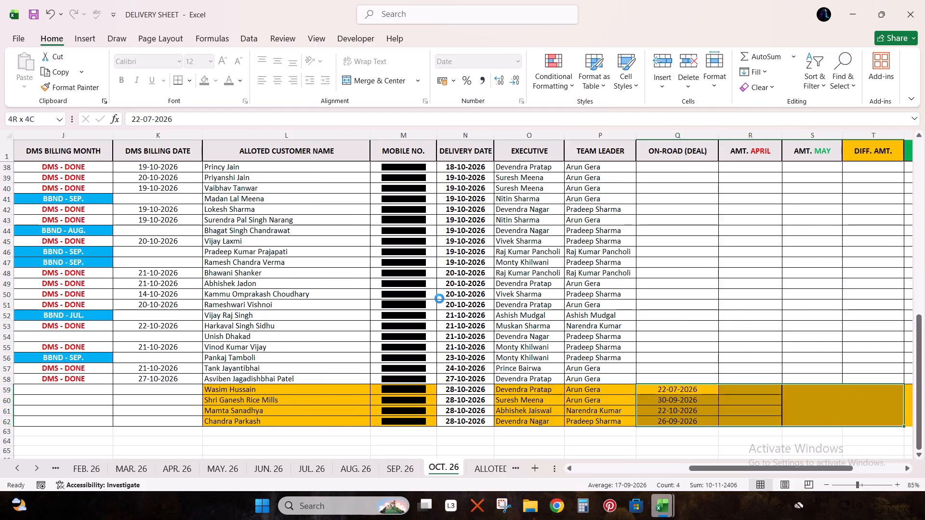
Copy row 58's formatting onto the four added vehicle rows, 59 to 62, with Format Painter.
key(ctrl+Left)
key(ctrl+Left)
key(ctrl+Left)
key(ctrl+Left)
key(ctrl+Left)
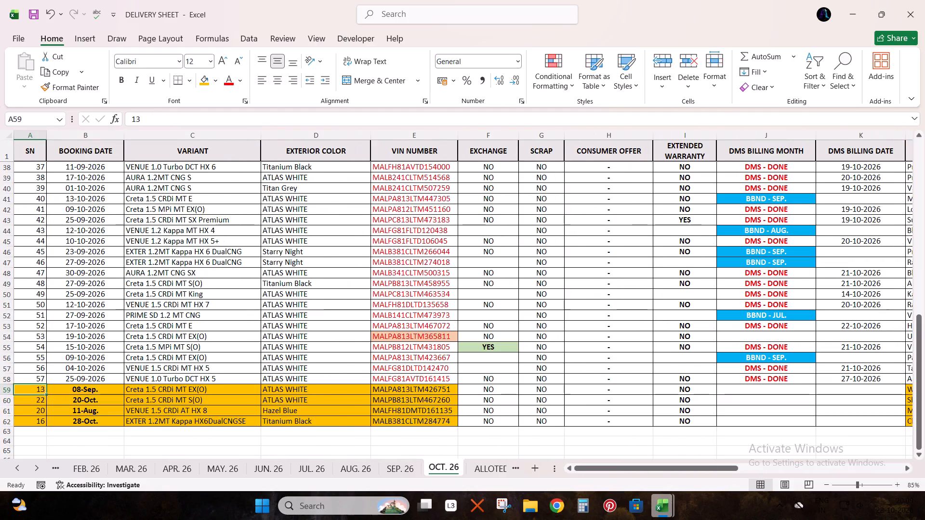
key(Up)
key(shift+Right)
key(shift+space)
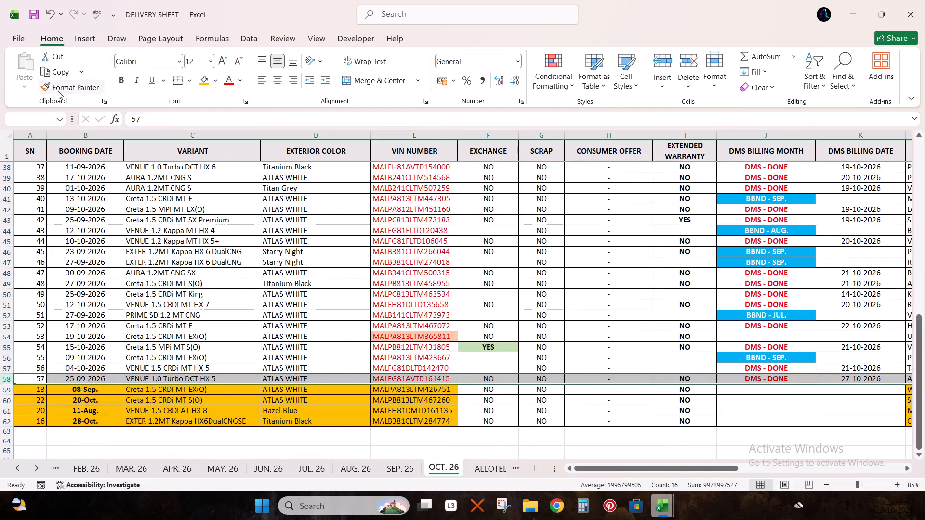
click(58, 91)
key(ctrl+shift+Down)
Fill the SN numbering down from A41:A43 so rows 59 to 62 read 58 to 61, and save the workbook.
drag(24, 201, 28, 217)
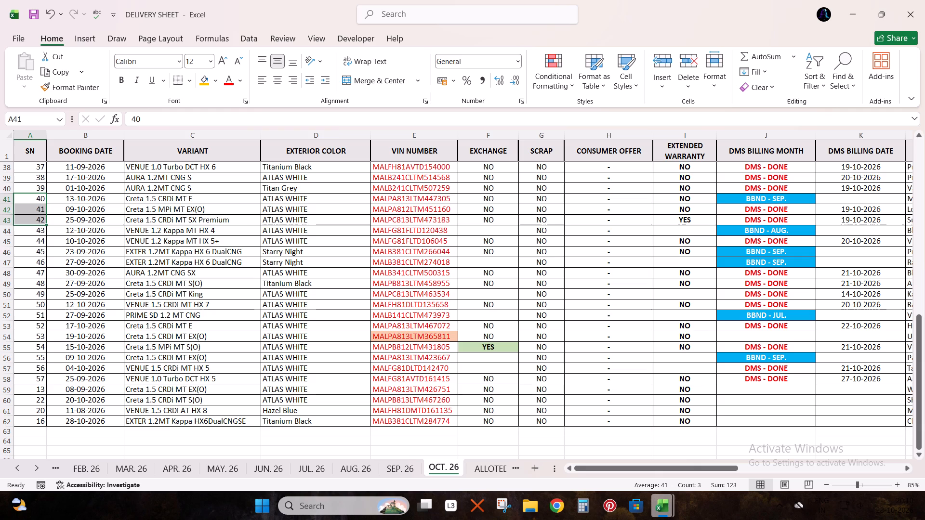
double_click(48, 225)
click(111, 245)
key(ctrl+Down)
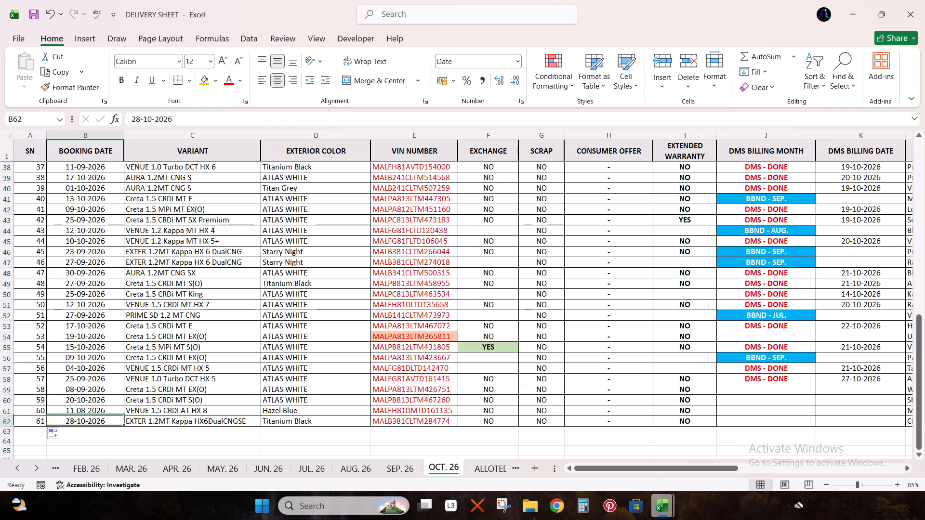
key(ctrl+s)
Check the BBND status of the highlighted Creta 1.5 CRDi MT EX(O) in ALLOCATION STOCK SHEET.
key(alt+Tab)
key(Right)
key(Down)
key(Left)
key(Up)
key(Right)
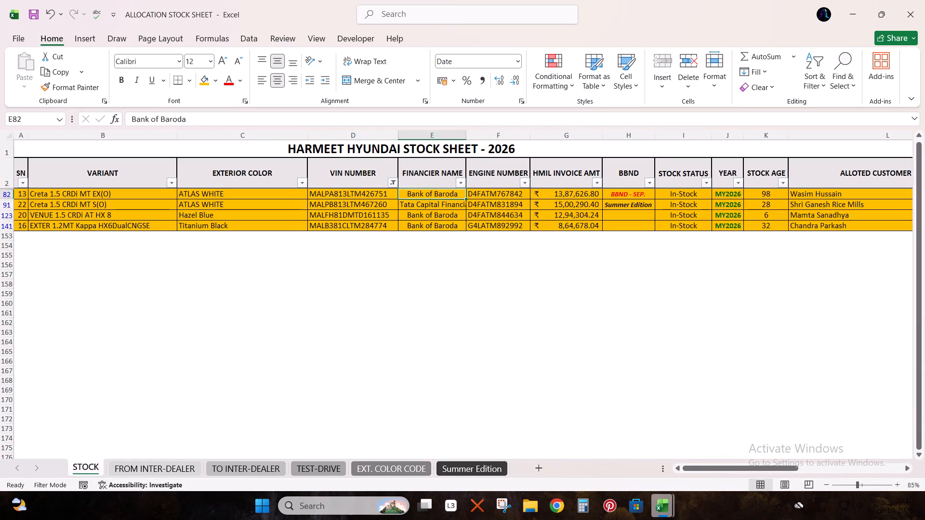
key(Right)
key(Right)
key(Right)
key(Left)
key(Left)
key(Left)
key(Left)
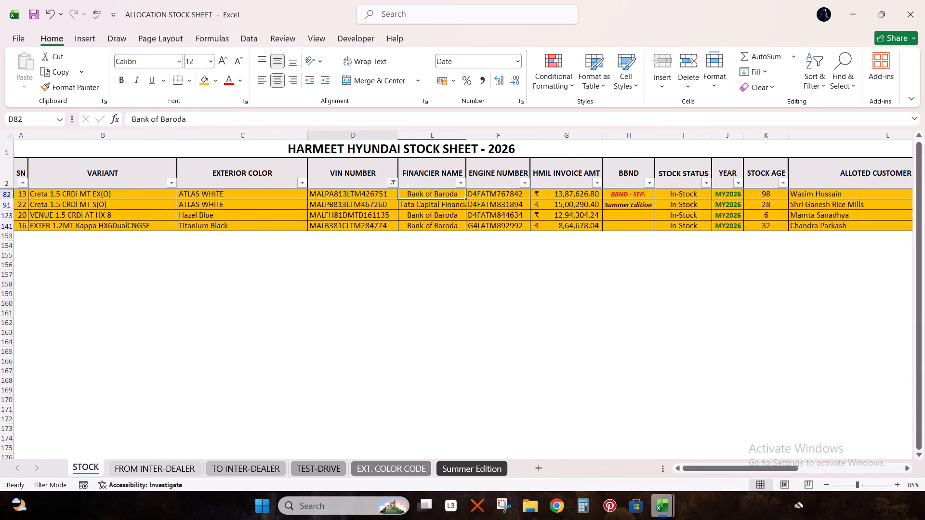
Copy that Creta's VIN from the stock sheet and find it in DELIVERY SHEET's OCT. 26 sheet.
key(ctrl+c)
key(alt+Tab)
key(Right)
key(ctrl+f)
key(ctrl+v)
key(Return)
key(Escape)
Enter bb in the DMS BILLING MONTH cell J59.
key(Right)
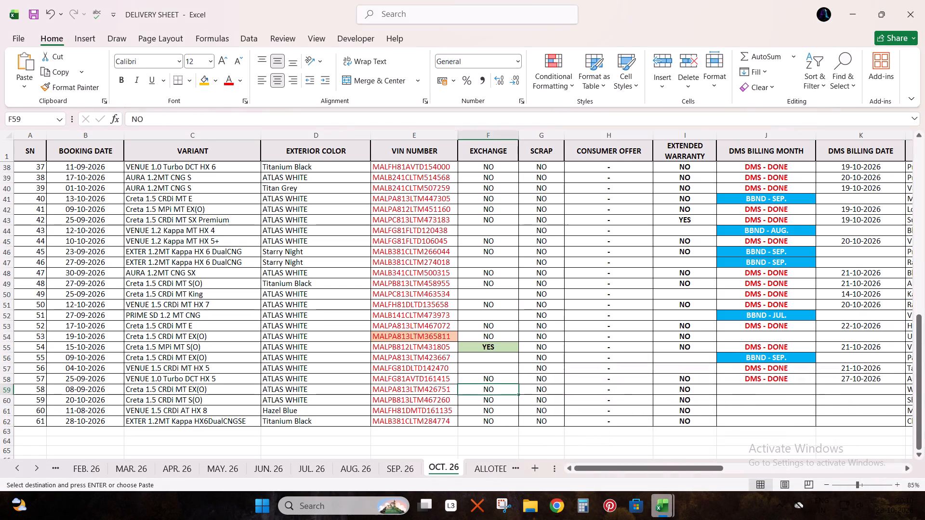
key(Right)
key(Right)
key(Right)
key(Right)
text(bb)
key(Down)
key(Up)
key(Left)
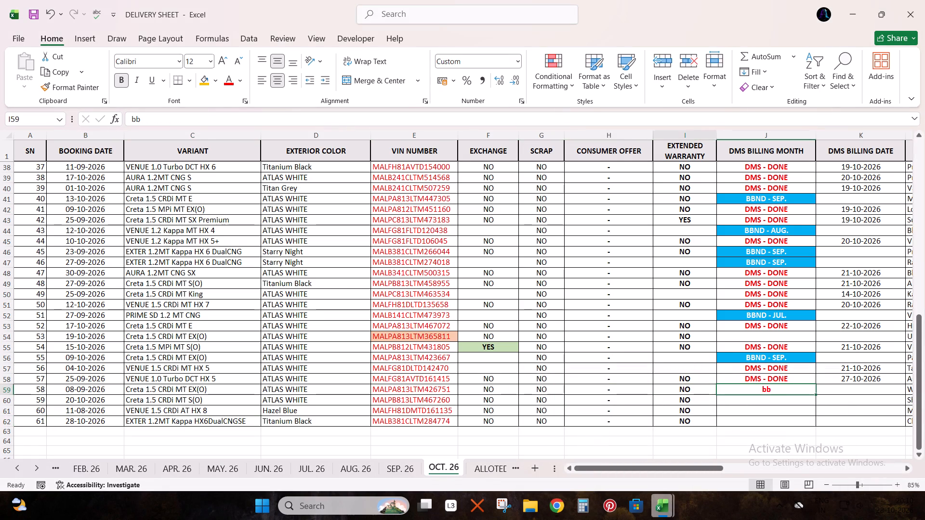
Copy BBND - SEP. with its blue formatting from J56 into J59 and save the workbook.
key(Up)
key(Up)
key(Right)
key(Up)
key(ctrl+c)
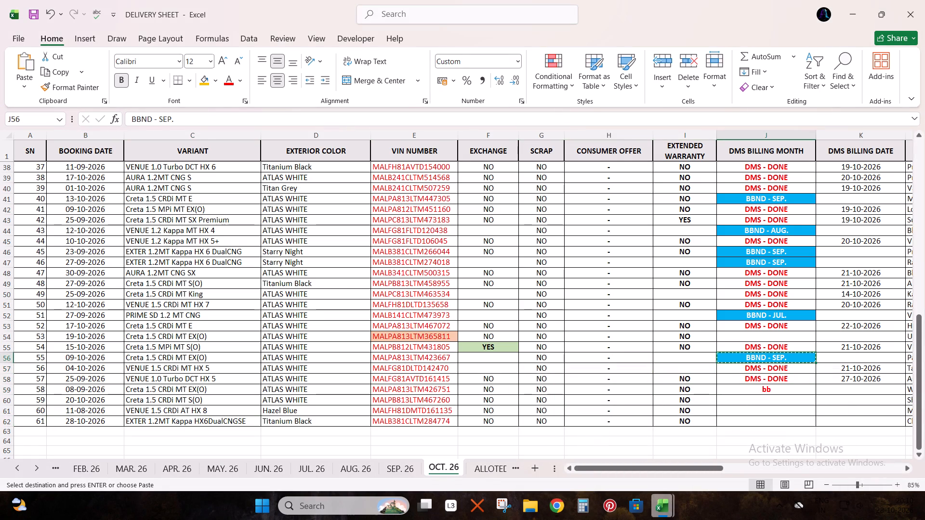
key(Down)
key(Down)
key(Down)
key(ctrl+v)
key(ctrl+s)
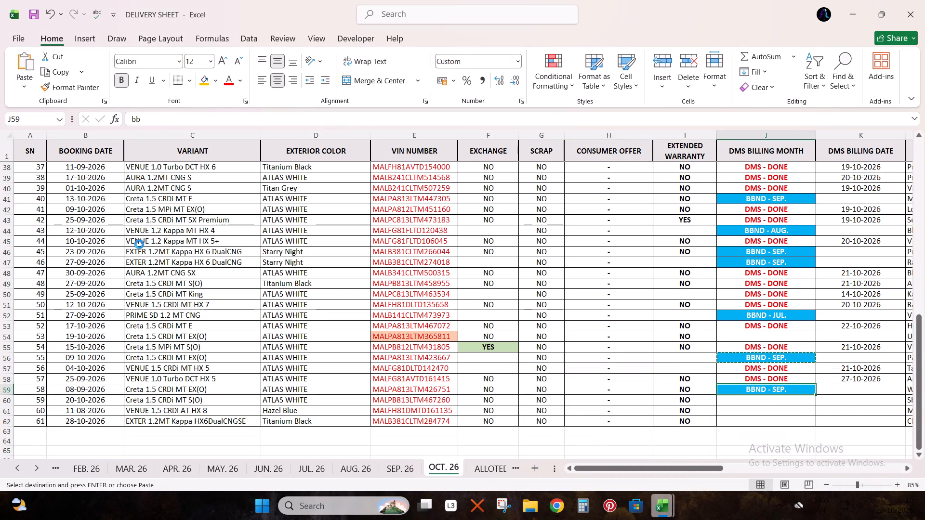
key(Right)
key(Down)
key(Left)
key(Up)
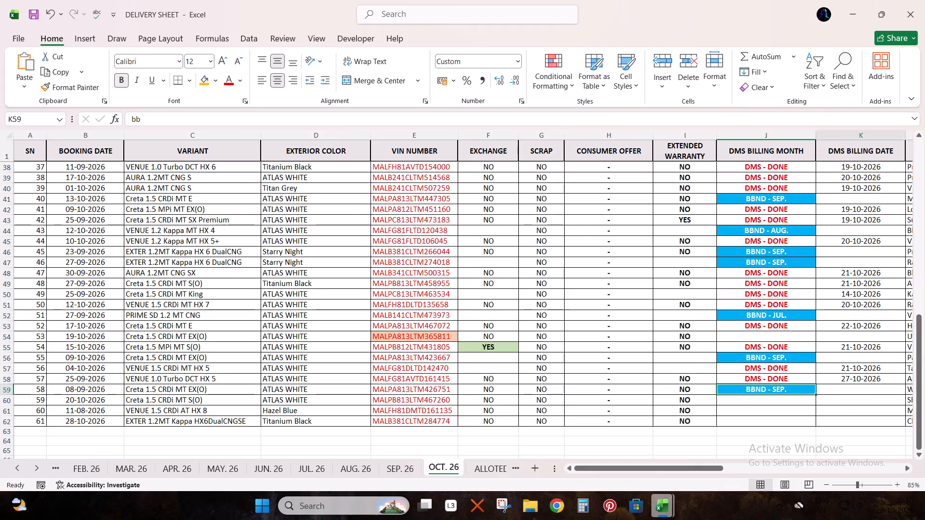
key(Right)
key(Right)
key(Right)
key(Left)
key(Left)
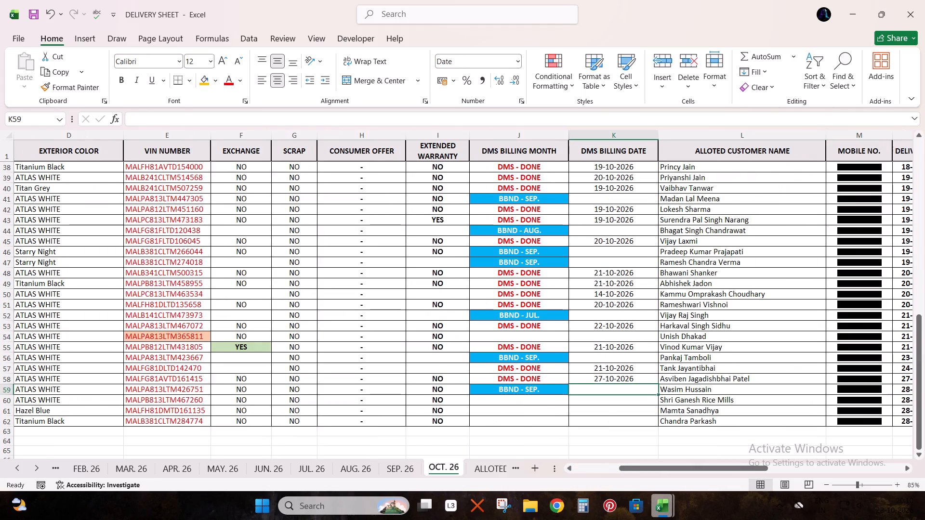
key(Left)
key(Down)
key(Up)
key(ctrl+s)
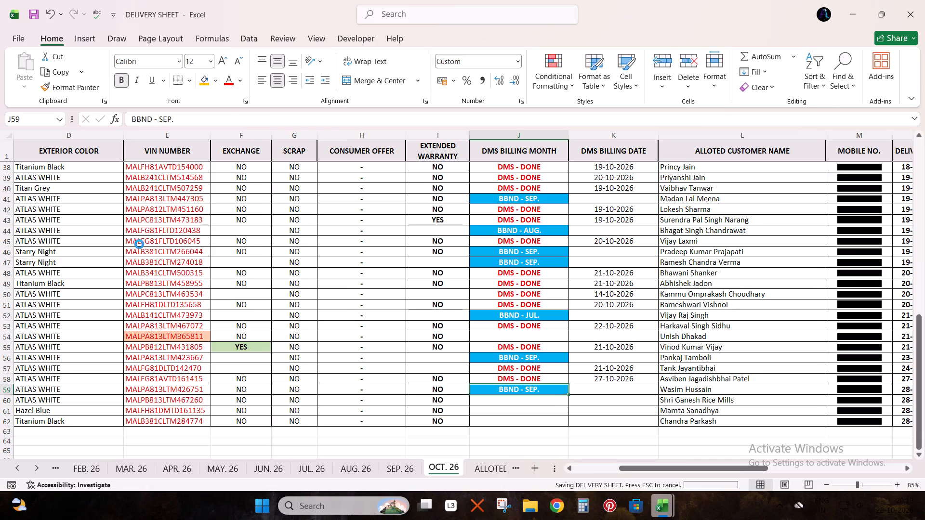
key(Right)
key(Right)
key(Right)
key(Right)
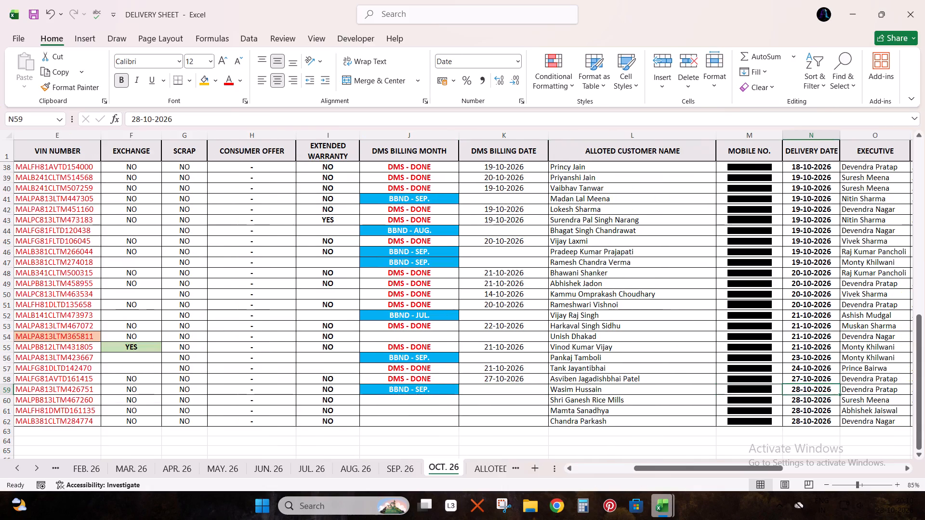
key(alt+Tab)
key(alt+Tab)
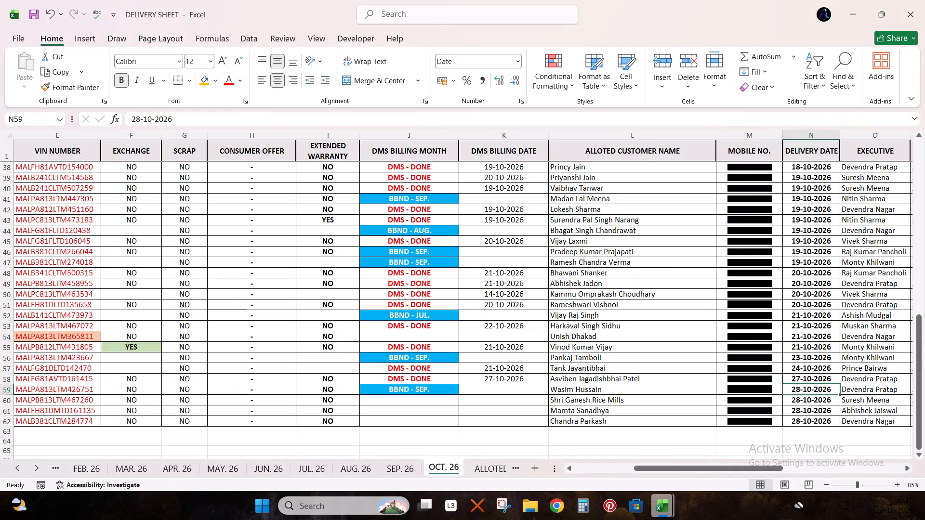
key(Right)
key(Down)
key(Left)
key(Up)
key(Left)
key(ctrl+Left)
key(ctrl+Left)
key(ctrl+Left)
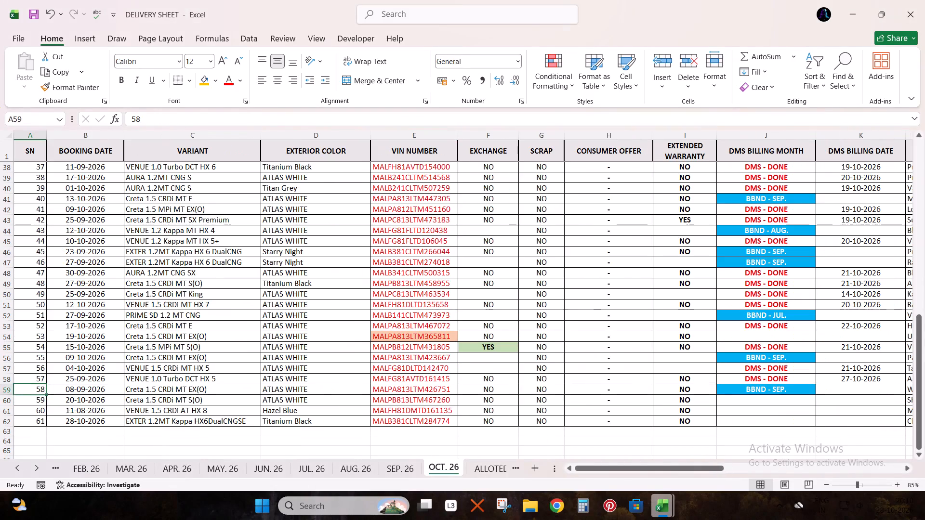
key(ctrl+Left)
Save DELIVERY SHEET and go to the OCT. DELIVERED sheet of the REPORT workbook.
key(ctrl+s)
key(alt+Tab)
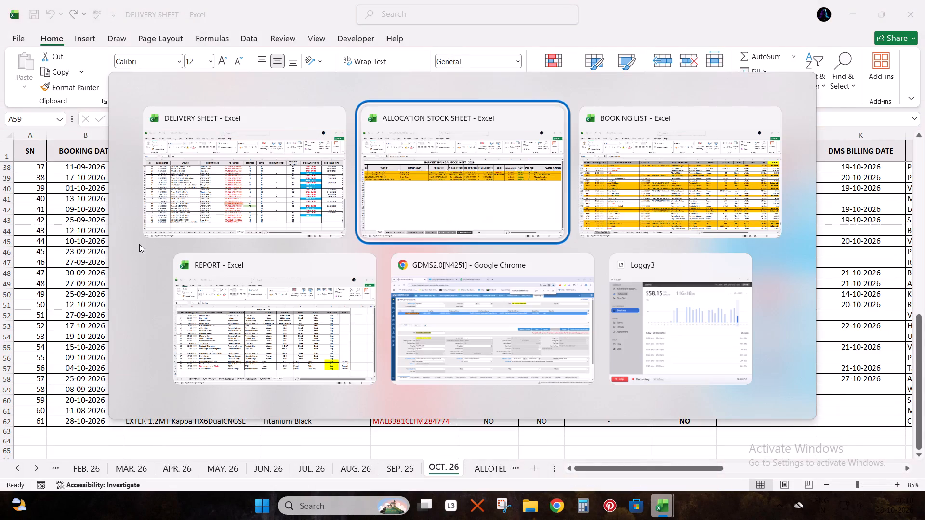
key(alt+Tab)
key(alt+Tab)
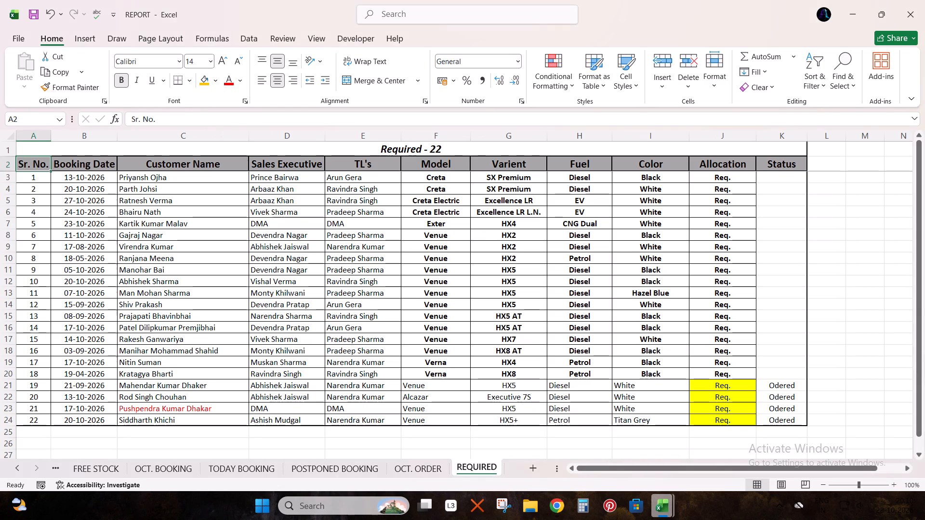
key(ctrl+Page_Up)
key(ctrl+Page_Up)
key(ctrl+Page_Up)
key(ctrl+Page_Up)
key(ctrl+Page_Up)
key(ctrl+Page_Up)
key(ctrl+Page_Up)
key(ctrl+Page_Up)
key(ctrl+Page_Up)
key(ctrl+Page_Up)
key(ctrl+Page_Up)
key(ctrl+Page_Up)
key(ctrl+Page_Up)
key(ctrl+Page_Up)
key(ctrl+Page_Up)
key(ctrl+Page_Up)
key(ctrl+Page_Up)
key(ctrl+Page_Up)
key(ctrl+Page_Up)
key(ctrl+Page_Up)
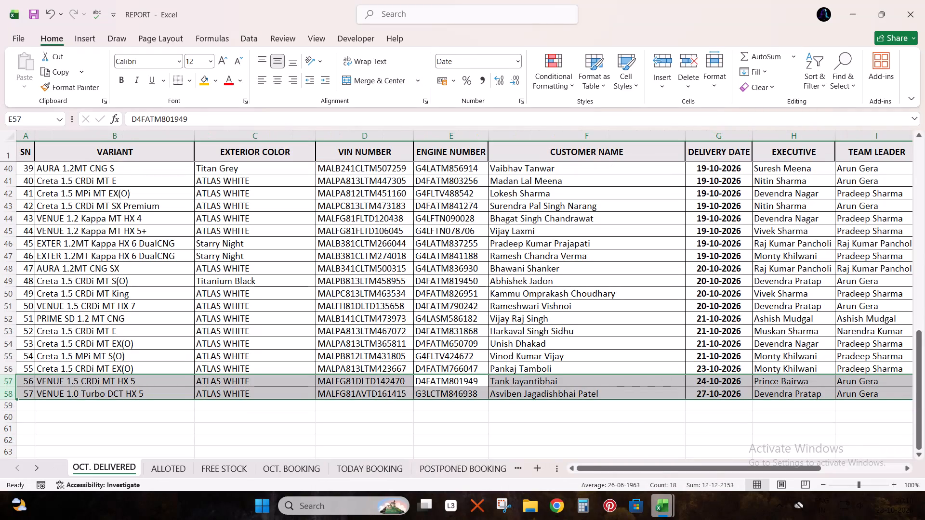
Copy the last listed VIN in D58 of OCT. DELIVERED and find it in DELIVERY SHEET's OCT. 26 sheet.
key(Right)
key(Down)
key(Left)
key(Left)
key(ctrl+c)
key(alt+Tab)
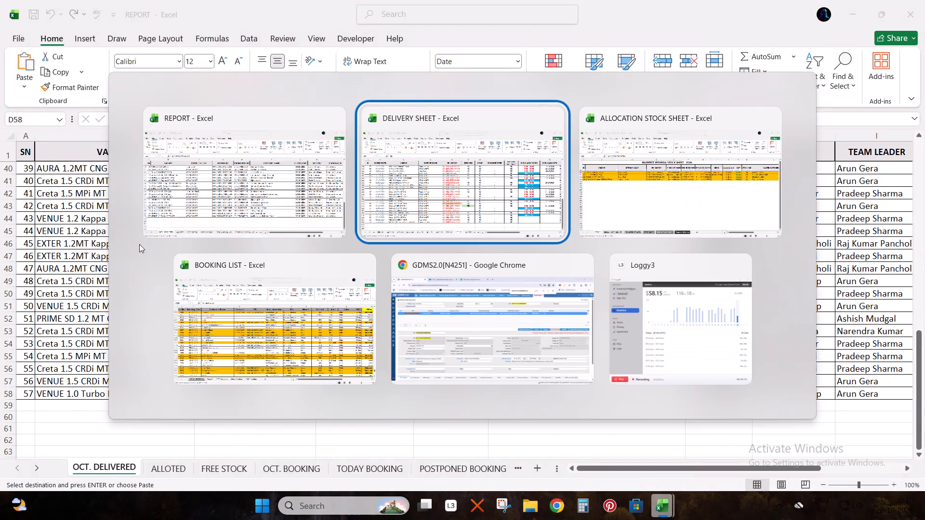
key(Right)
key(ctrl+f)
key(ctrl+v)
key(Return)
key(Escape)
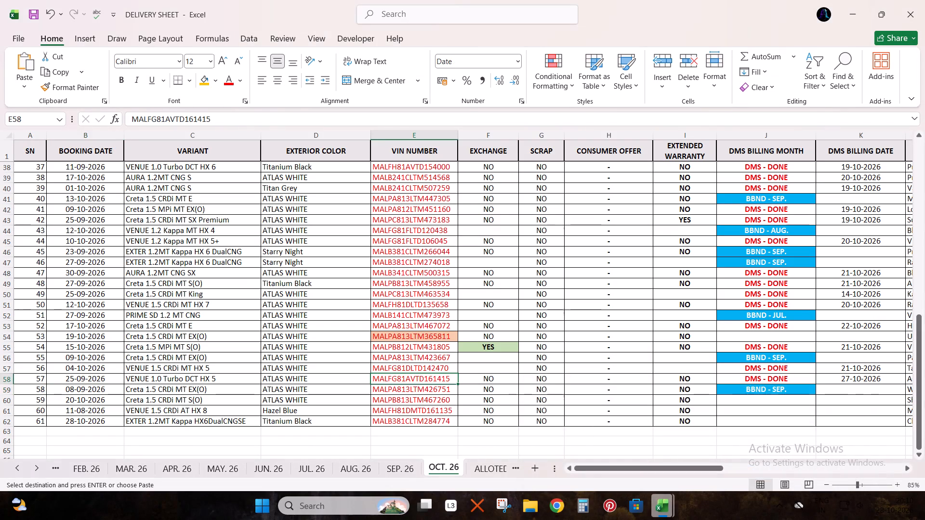
Copy the four new vehicle rows, 59 to 62, from OCT. 26 and paste them at A59 in REPORT's OCT. DELIVERED sheet.
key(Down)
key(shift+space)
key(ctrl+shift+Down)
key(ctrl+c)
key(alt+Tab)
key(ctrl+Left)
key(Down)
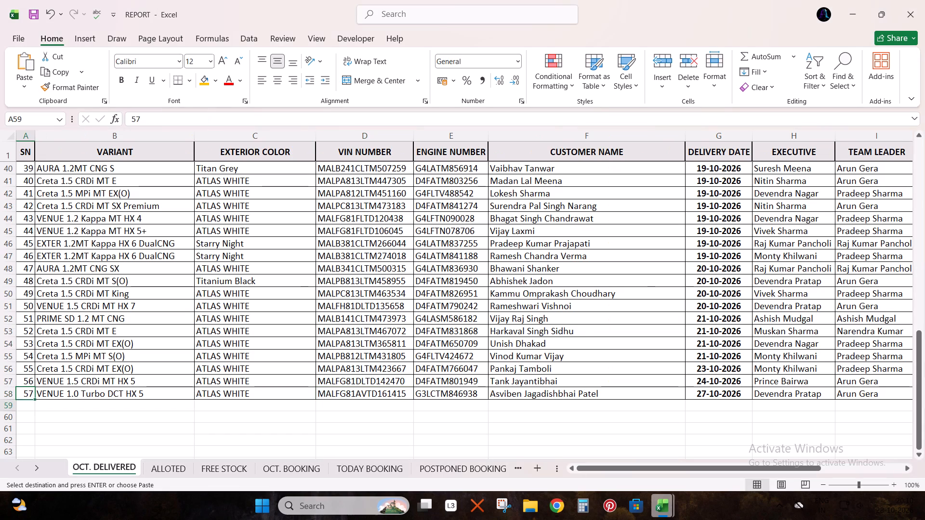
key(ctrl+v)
Delete the pasted booking date cells in B59:B62 of OCT. DELIVERED so the variants line up with the VARIANT column.
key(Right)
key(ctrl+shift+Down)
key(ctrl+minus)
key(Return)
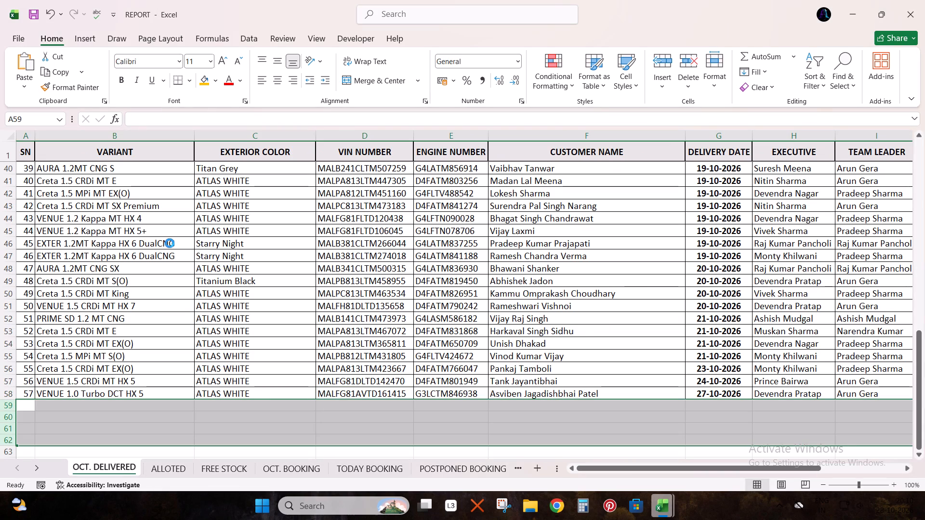
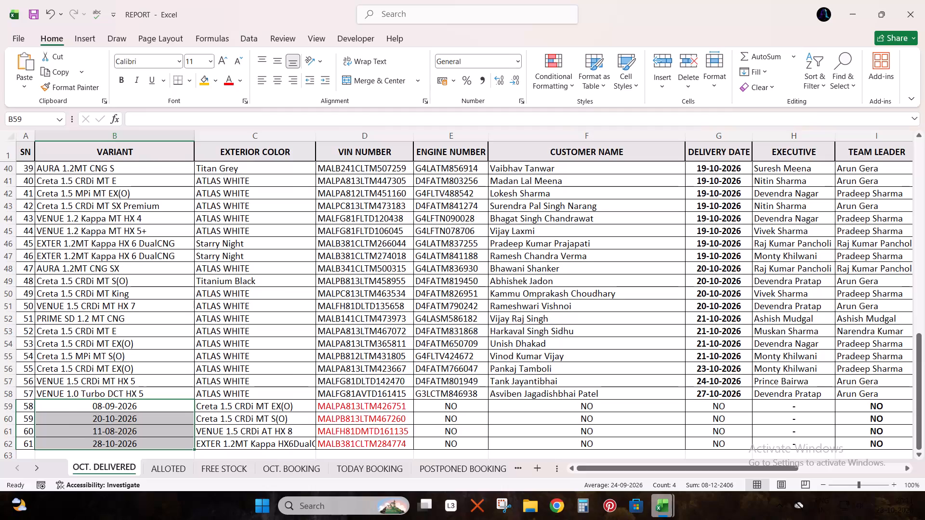
Delete the pasted exchange through DMS billing month cells, E59:I62 of OCT. DELIVERED, so names line up with CUSTOMER NAME, and save REPORT.
key(Right)
key(Right)
key(Right)
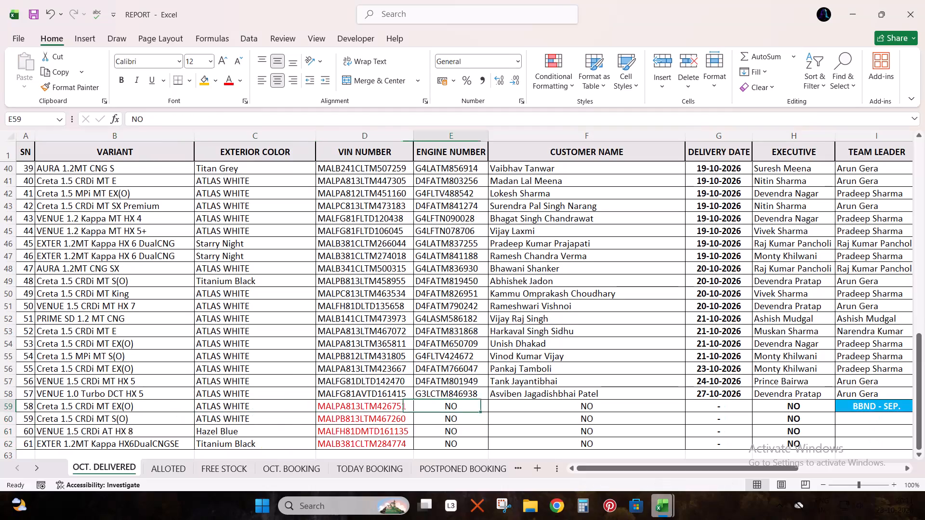
key(shift+Right)
key(shift+Down)
key(shift+Right)
key(shift+Down)
key(shift+Right)
key(shift+Down)
key(shift+Down)
key(shift+Right)
key(shift+Up)
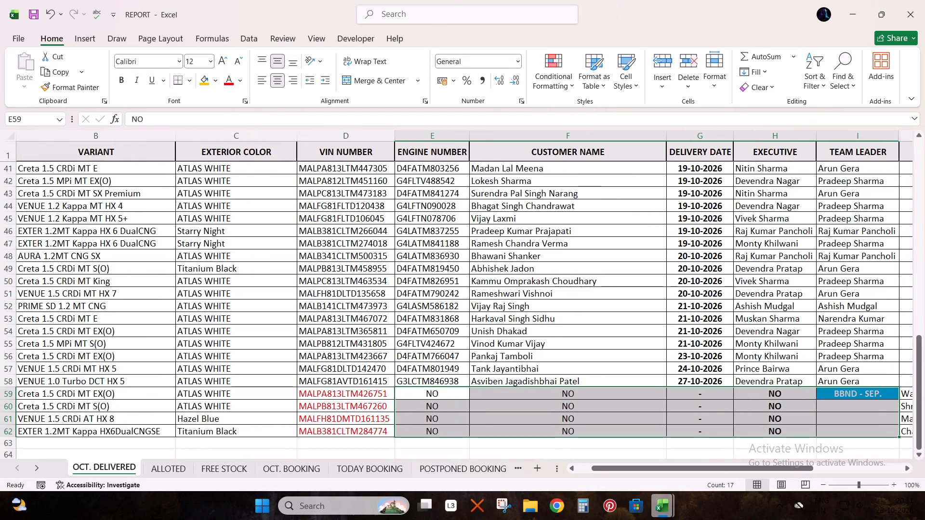
key(ctrl+minus)
key(Return)
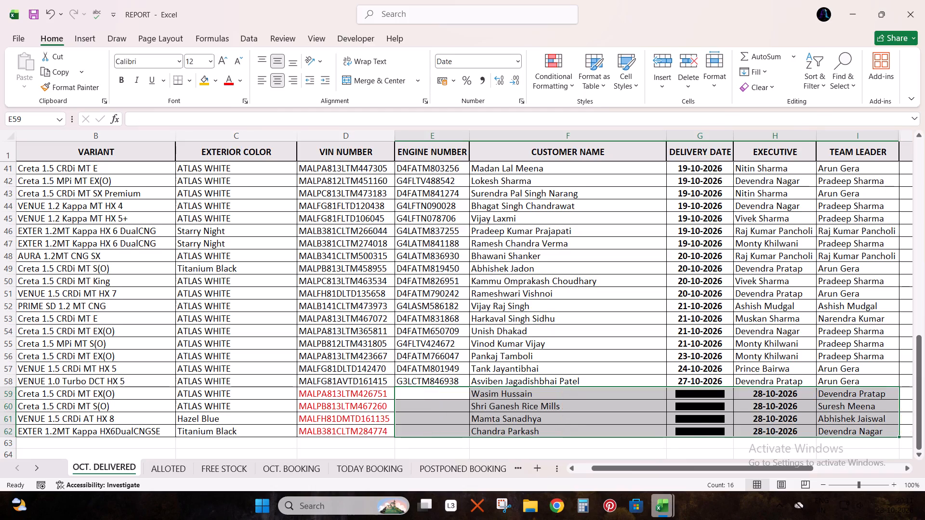
key(ctrl+s)
Delete the pasted mobile number cells in G59:G62 so the dates line up with the DELIVERY DATE column.
key(Right)
key(Right)
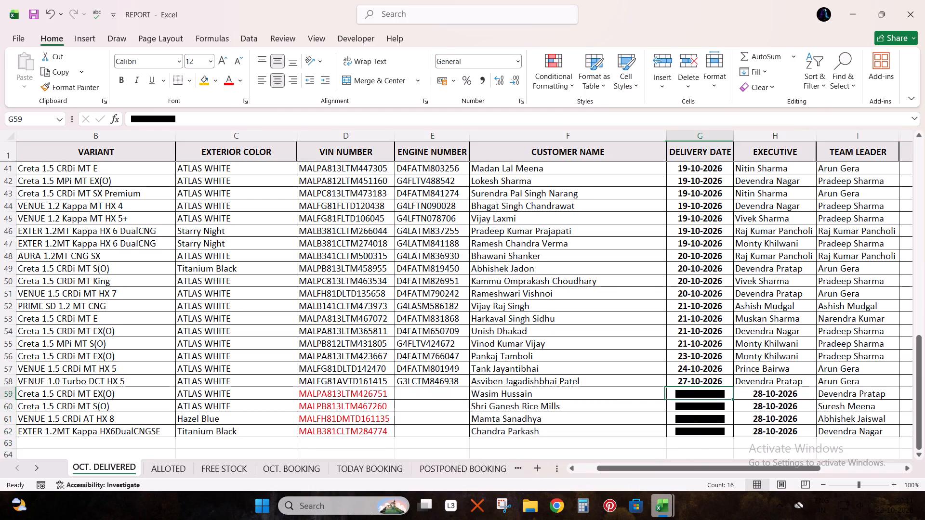
key(ctrl+shift+Down)
key(ctrl+minus)
key(Return)
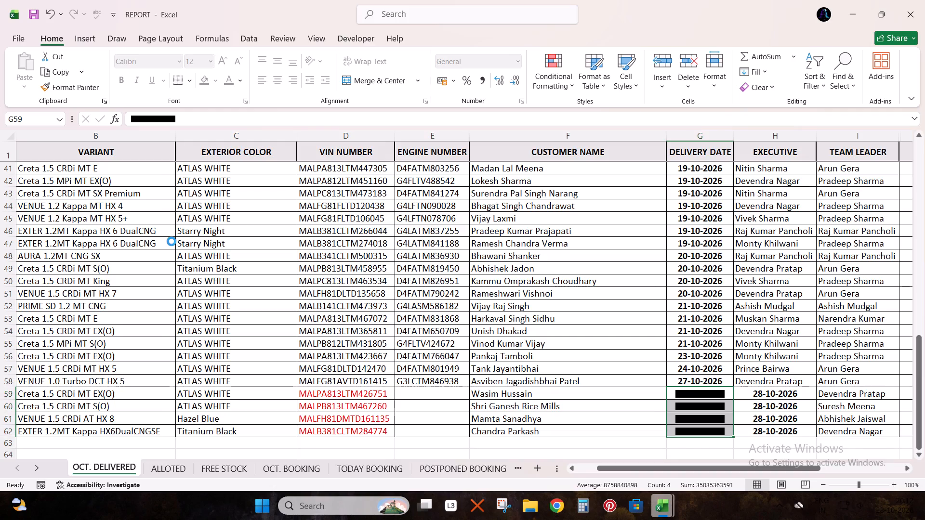
Check the BND, REMARKS and further cells to the right of TEAM LEADER in the new OCT. DELIVERED rows.
key(Right)
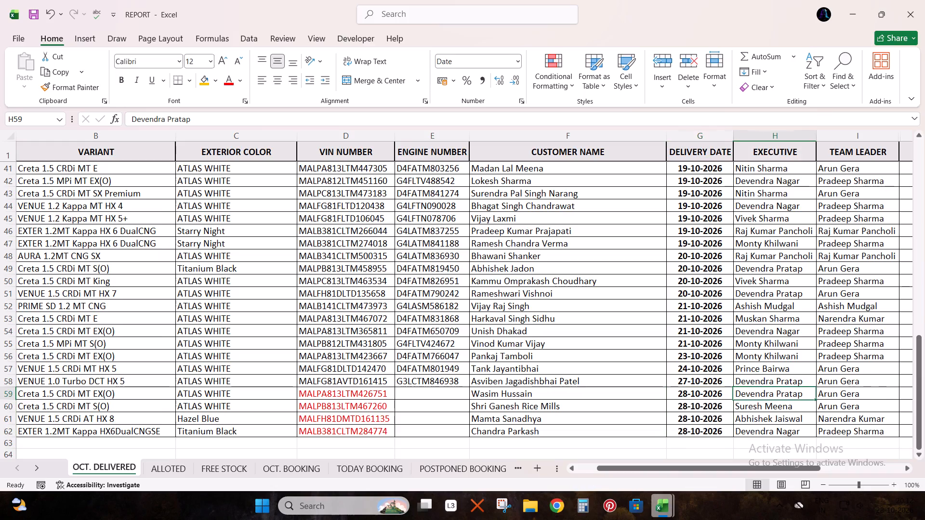
key(Right)
key(Right)
key(shift+Right)
key(shift+Down)
key(shift+Right)
key(shift+Down)
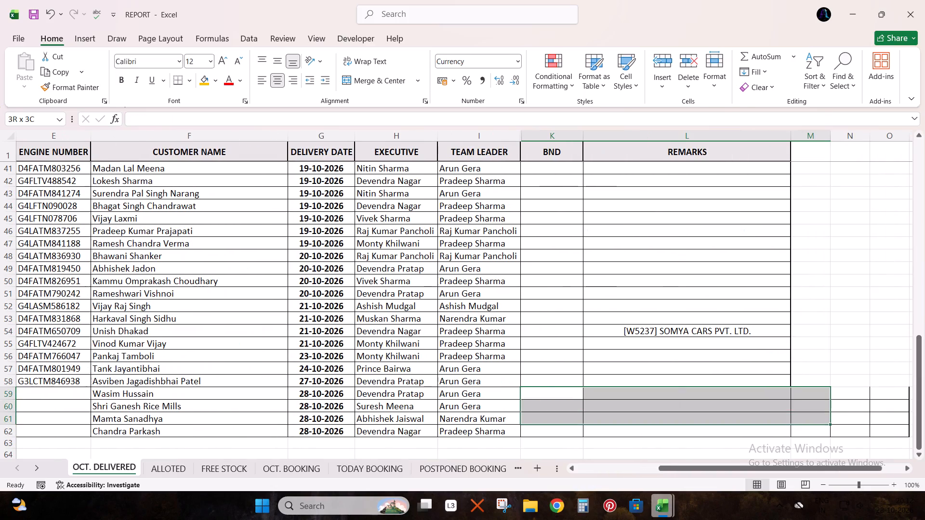
key(Left)
key(Right)
key(Right)
key(Right)
key(ctrl+Left)
key(ctrl+Left)
key(ctrl+Left)
key(ctrl+Left)
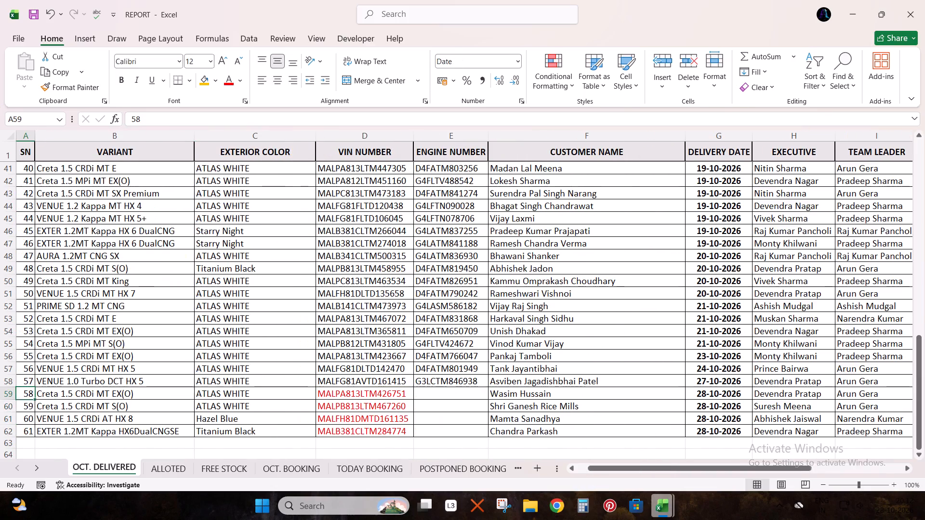
key(ctrl+Left)
Look through the remaining columns of the four vehicles in DELIVERY SHEET's OCT. 26 and in ALLOCATION STOCK SHEET's STOCK sheet.
key(alt+Tab)
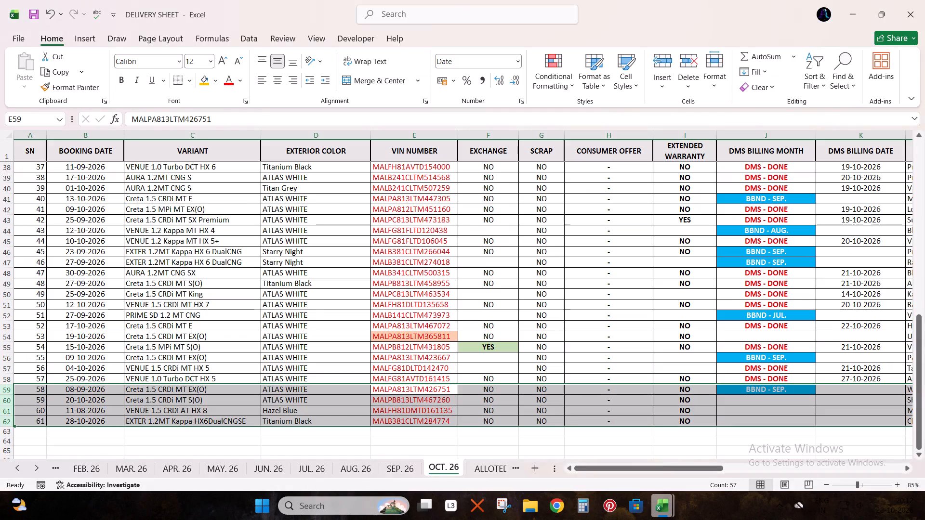
drag(634, 466, 790, 476)
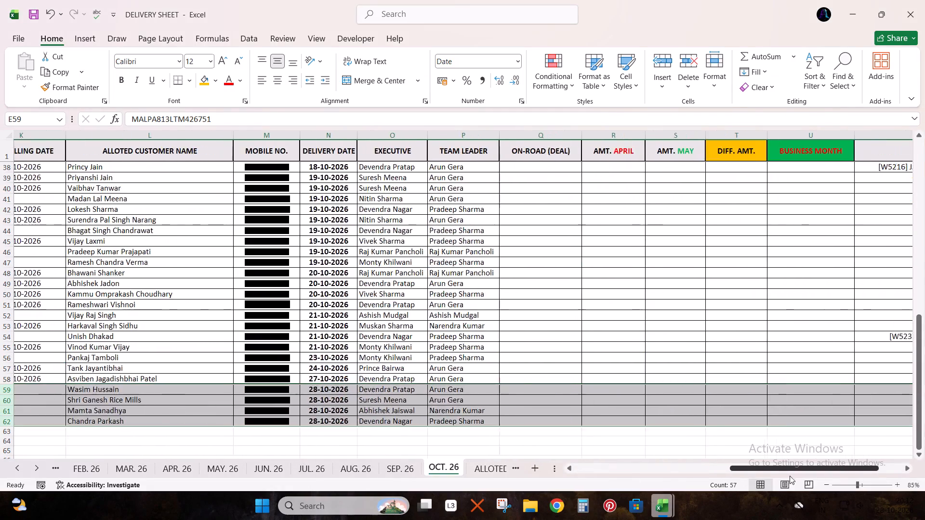
drag(790, 476, 837, 475)
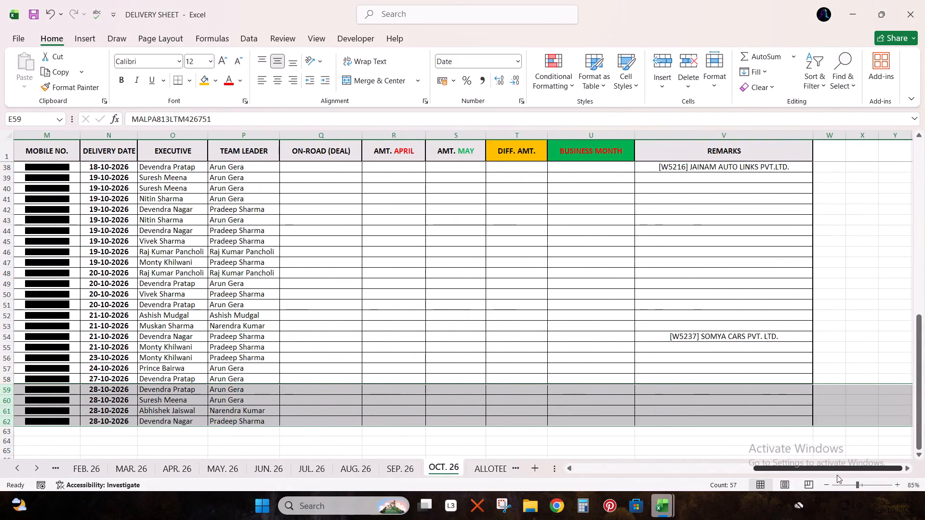
drag(837, 475, 518, 475)
key(alt+Tab)
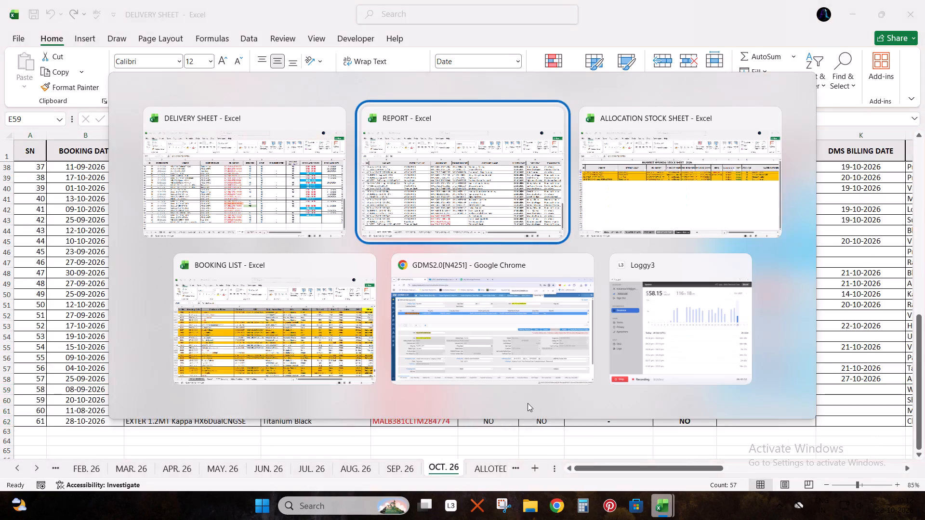
key(alt+Tab)
drag(720, 467, 887, 467)
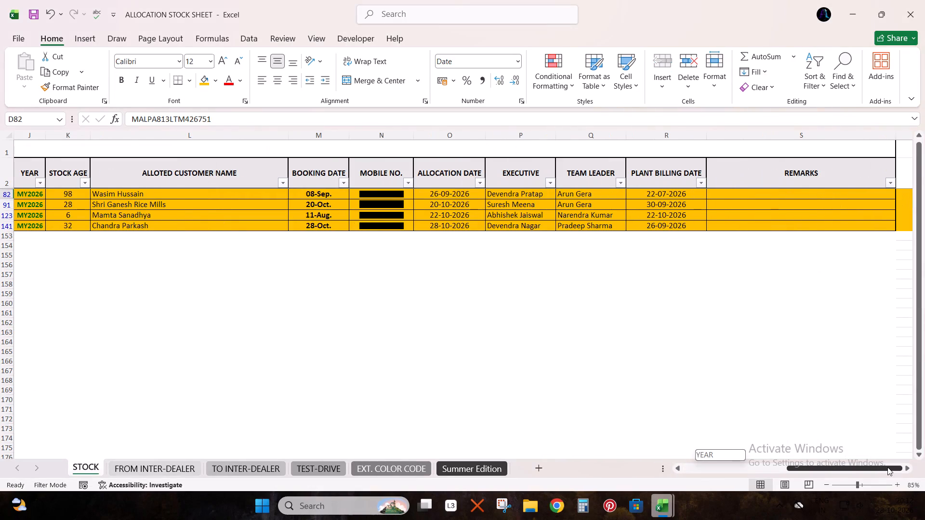
drag(887, 467, 572, 467)
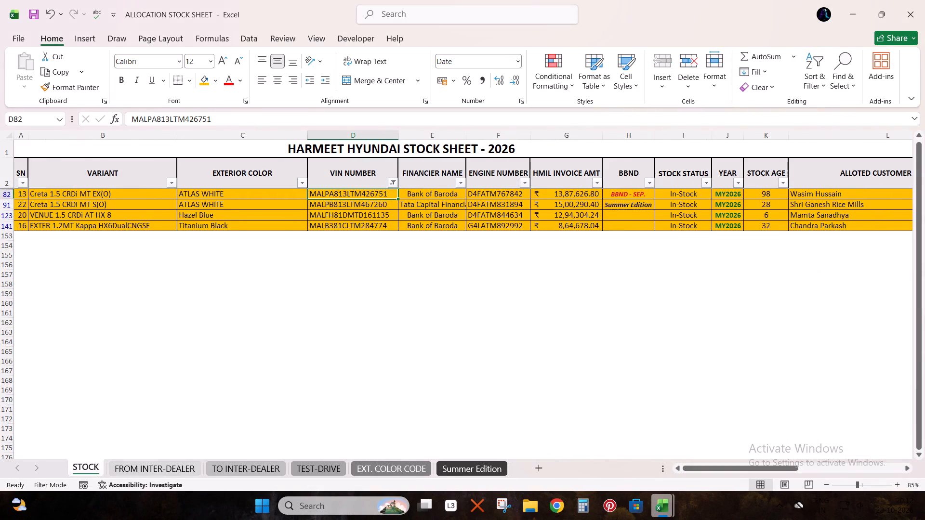
Copy the four filtered engine numbers from ALLOCATION STOCK SHEET's STOCK sheet and paste them at E59 in REPORT's OCT. DELIVERED.
key(alt+Tab)
key(alt+Tab)
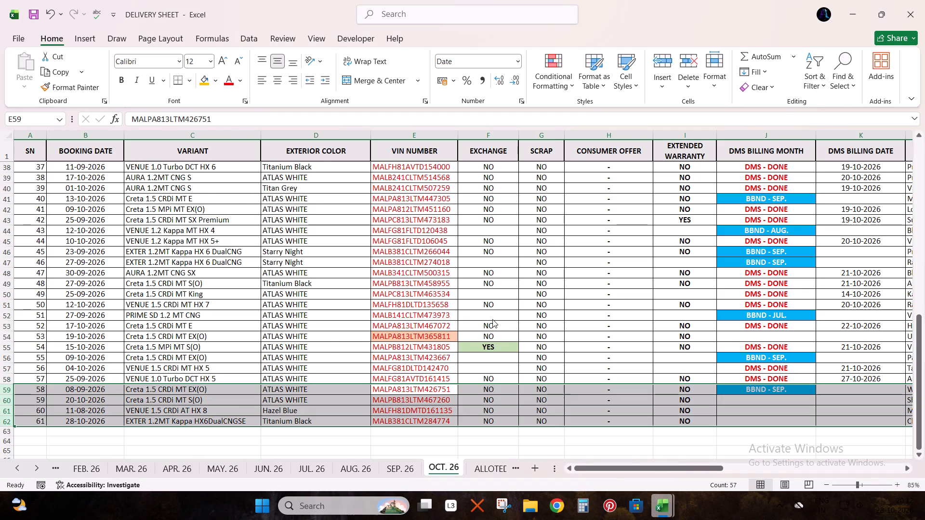
key(alt+Tab)
key(alt+Tab)
key(alt+Tab)
key(alt+Tab)
key(alt+Tab)
key(alt+Tab)
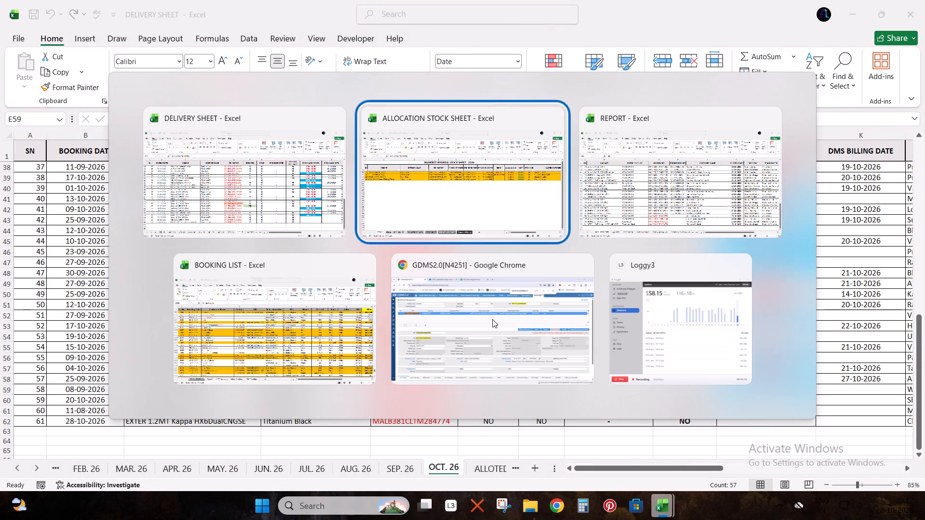
key(Right)
key(Down)
key(Right)
key(Up)
key(ctrl+shift+Down)
key(ctrl+c)
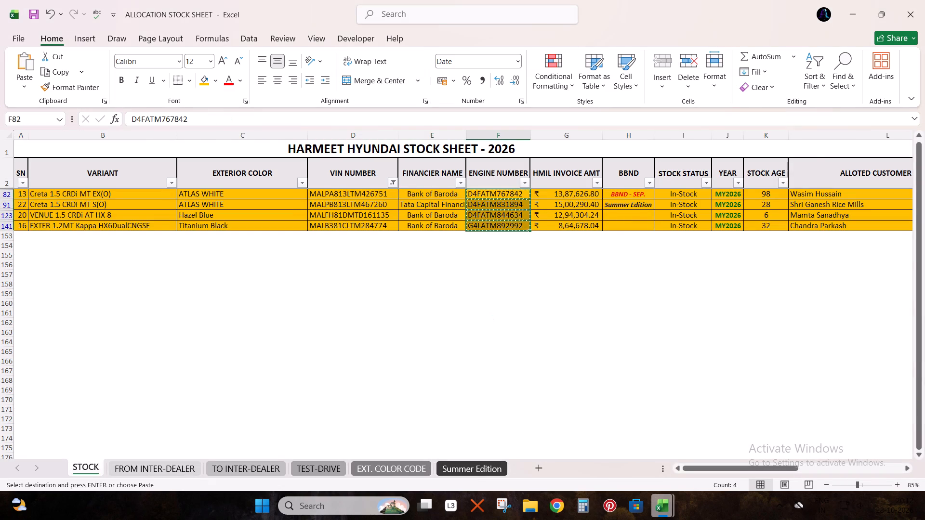
key(alt+Tab)
key(alt+Tab)
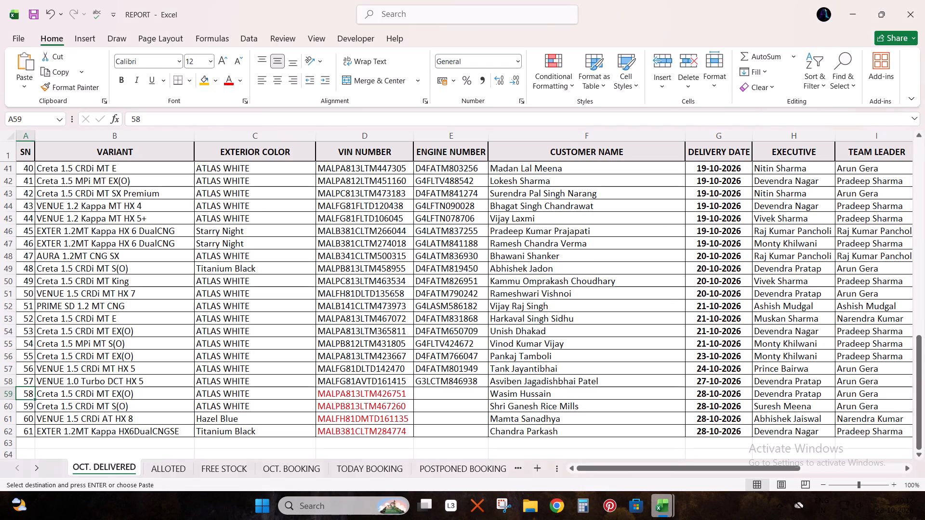
key(Right)
key(Down)
key(Down)
key(Right)
key(Up)
key(Right)
key(Right)
key(Up)
key(Right)
key(Left)
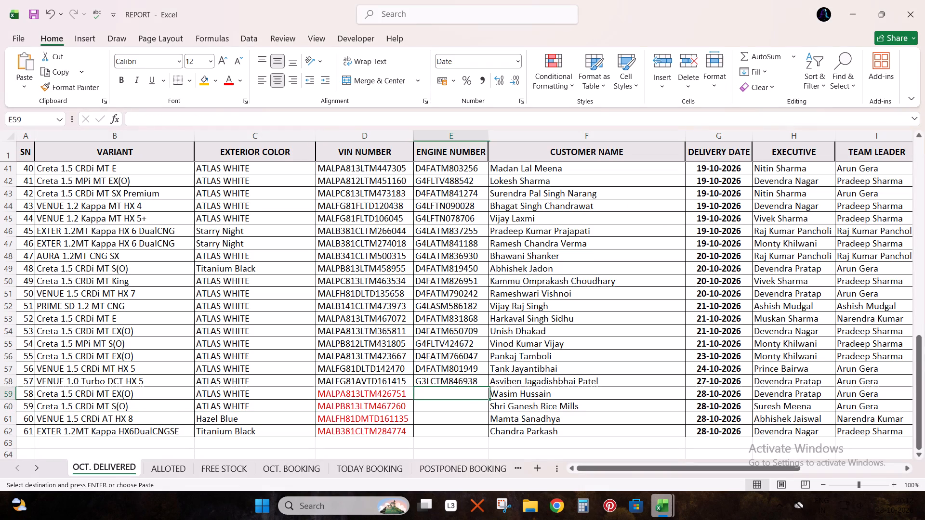
key(ctrl+v)
Copy the formatting of row 58 onto the new rows 59 to 62 of OCT. DELIVERED.
key(Up)
key(shift+space)
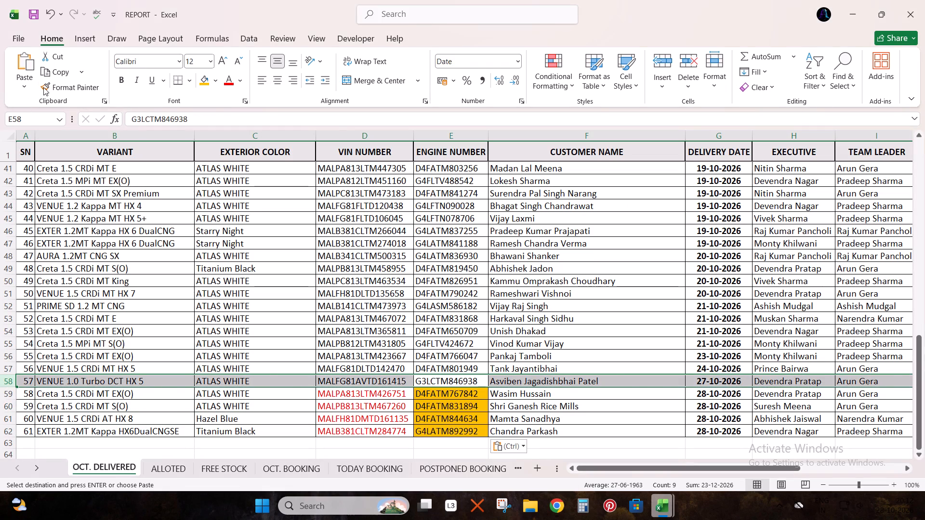
click(43, 87)
key(ctrl+shift+Down)
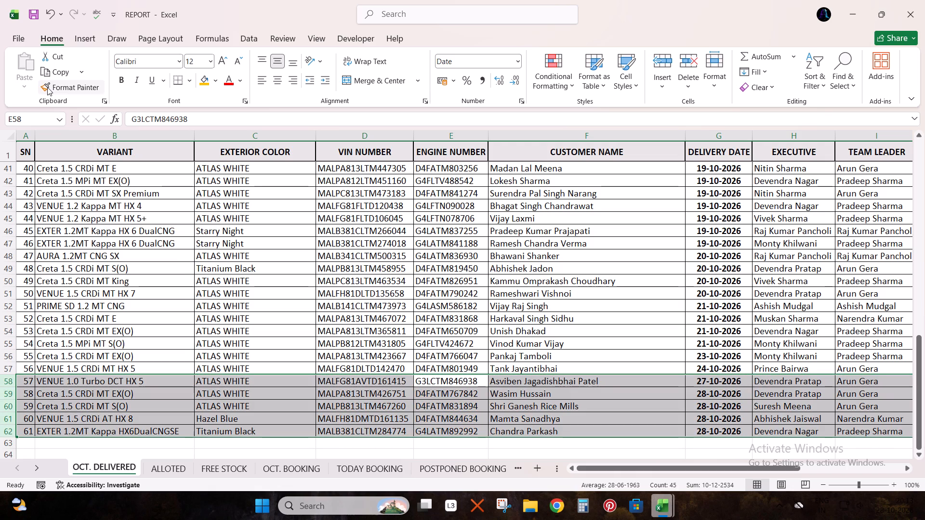
Save the REPORT workbook and close it.
key(ctrl+Down)
key(ctrl+Left)
key(ctrl+s)
click(924, 0)
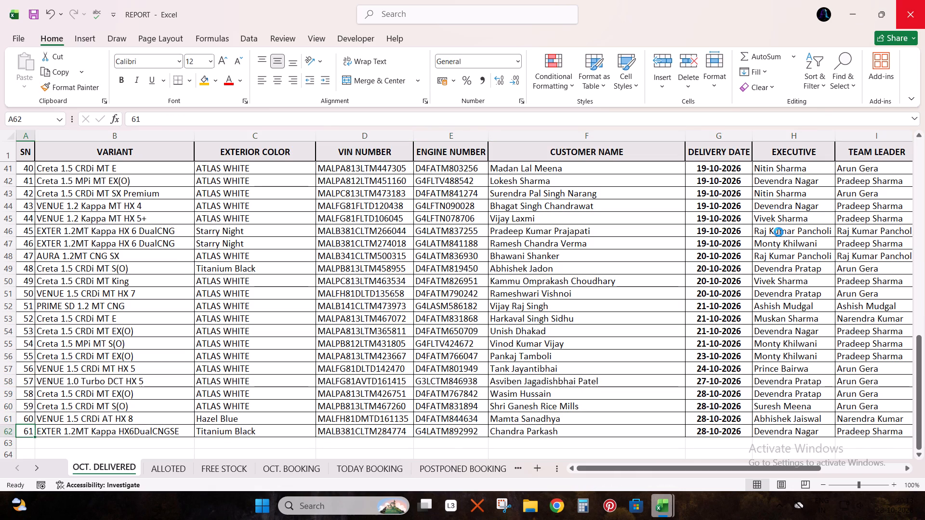
Copy the first vehicle's VIN from D82 of the STOCK sheet and find it in BOOKING LIST's TOTAL BOOKING sheet.
key(Right)
key(Down)
key(Left)
key(Up)
key(Left)
key(Left)
key(ctrl+c)
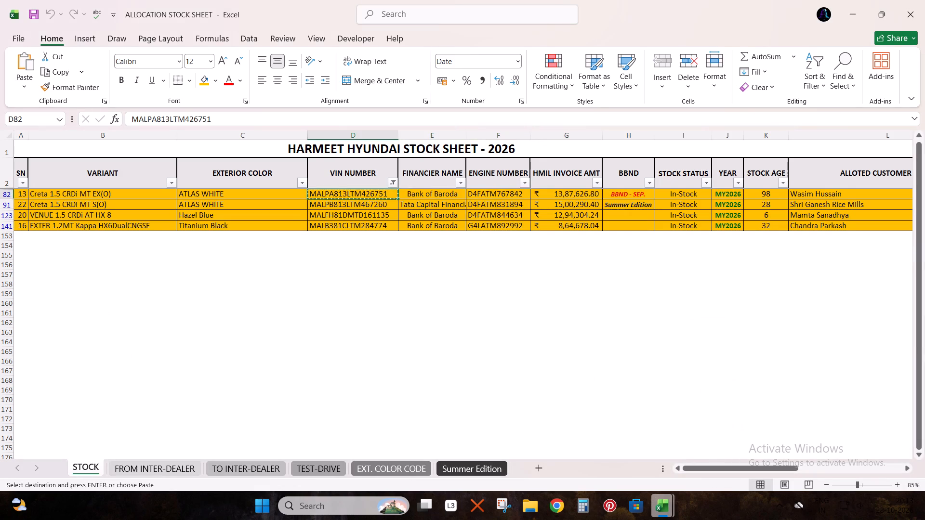
key(alt+Tab)
key(alt+Tab)
key(Right)
key(ctrl+f)
key(ctrl+v)
key(Return)
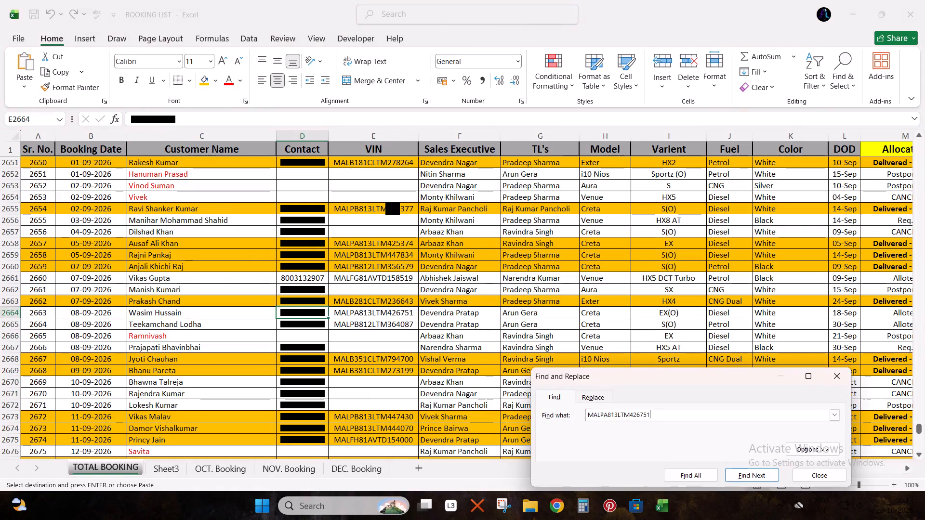
key(Escape)
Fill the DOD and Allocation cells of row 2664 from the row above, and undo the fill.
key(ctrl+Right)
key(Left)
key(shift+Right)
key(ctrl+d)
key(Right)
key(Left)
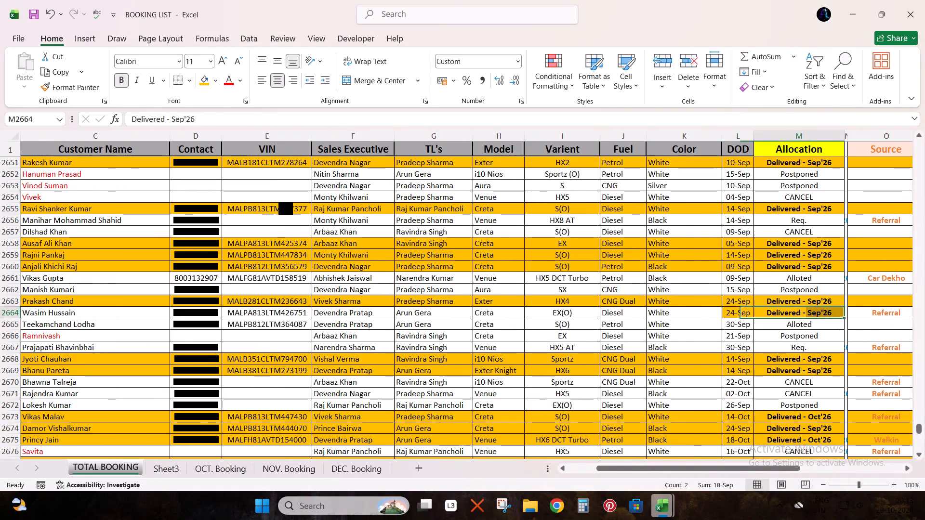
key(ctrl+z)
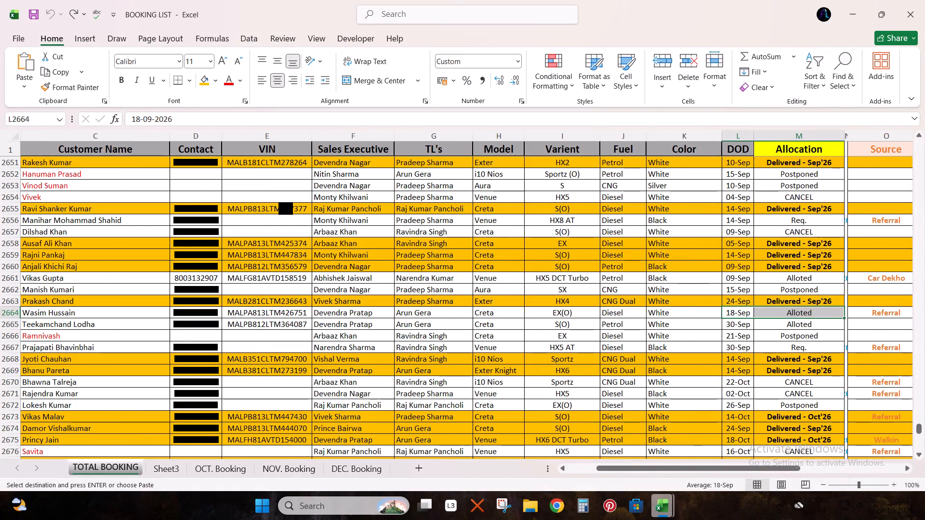
Clear row 2664's DOD and Allocation cells and paste in the 14-Oct, Delivered - Oct'26 pair copied from row 2673.
key(Delete)
key(Down)
key(Down)
key(Down)
key(Down)
key(Down)
key(Down)
key(Down)
key(Down)
key(Down)
key(Down)
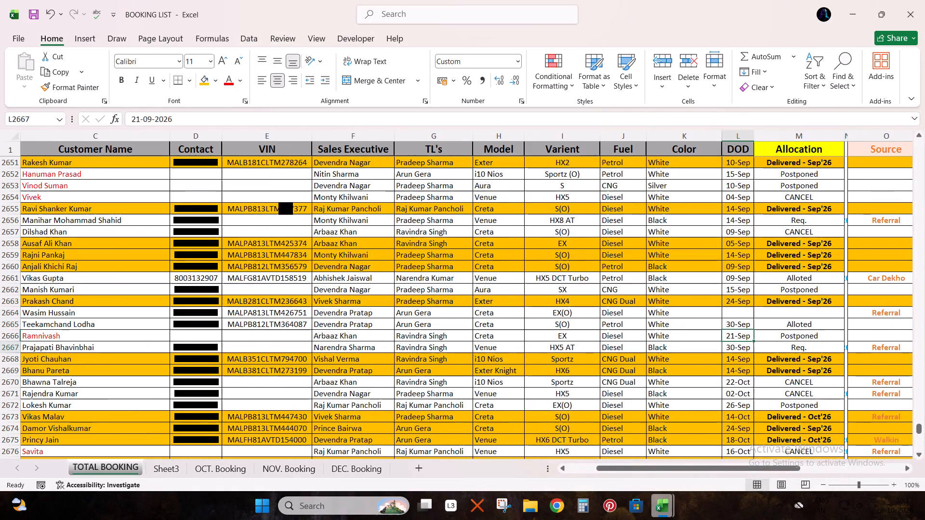
key(Up)
key(Up)
key(Down)
key(shift+Right)
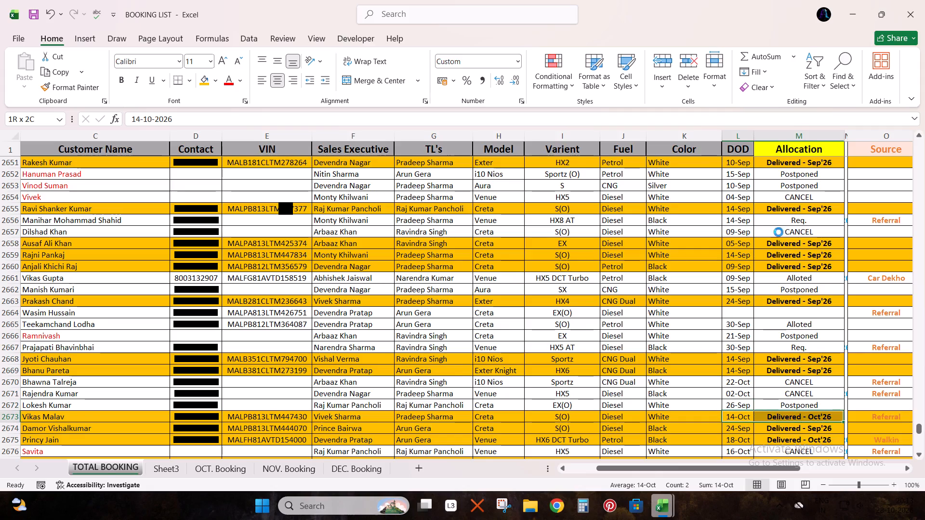
key(ctrl+c)
key(ctrl+Up)
key(Up)
key(ctrl+v)
key(Right)
key(Left)
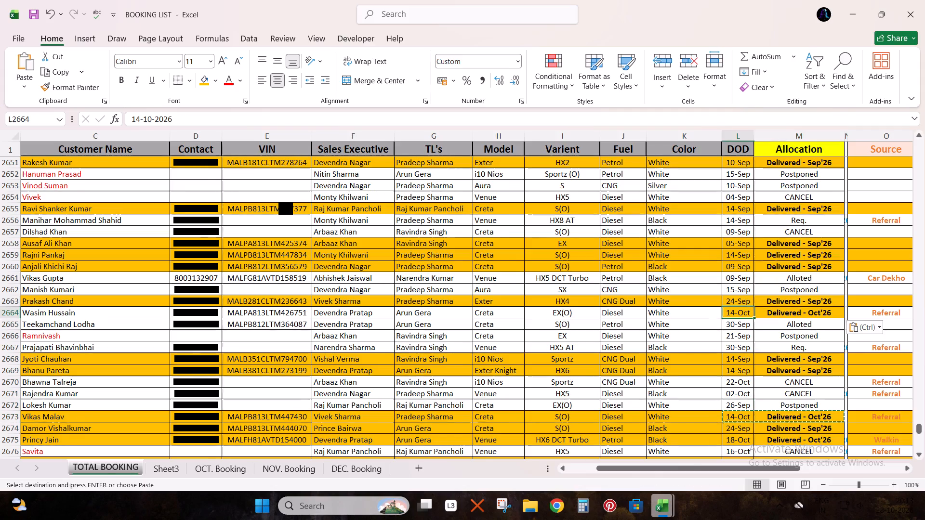
Set the DOD in L2664 to 28-10.
key(Escape)
text(28-10)
key(Return)
Copy the orange delivered-row formatting of row 2663 onto row 2664 in TOTAL BOOKING.
key(Up)
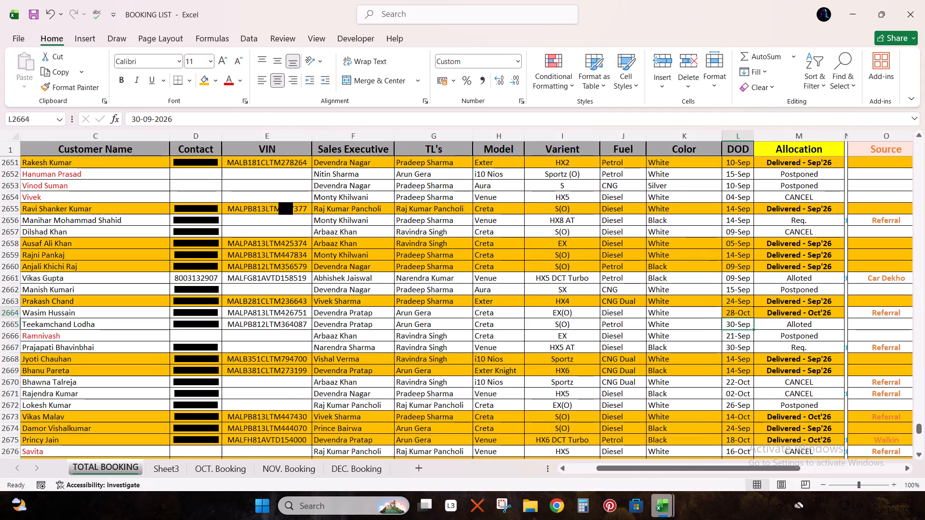
key(Up)
key(shift+space)
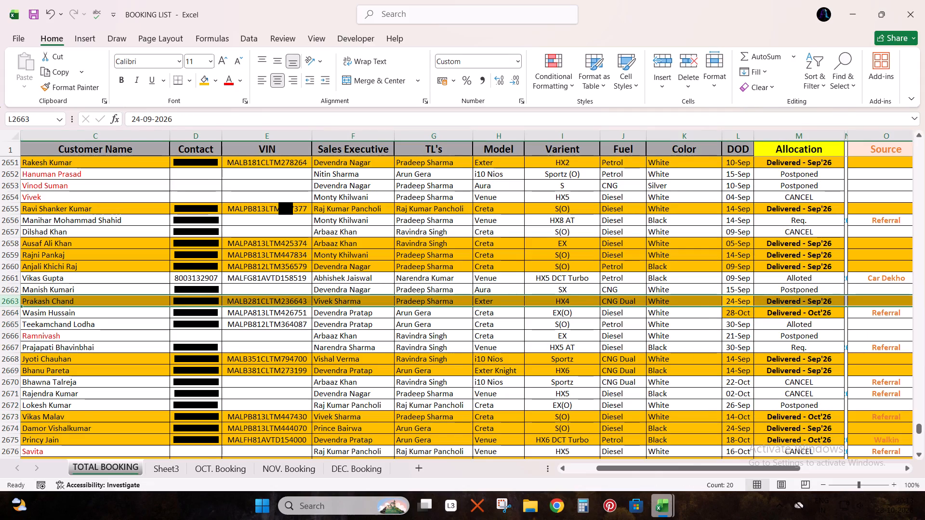
click(61, 91)
click(9, 311)
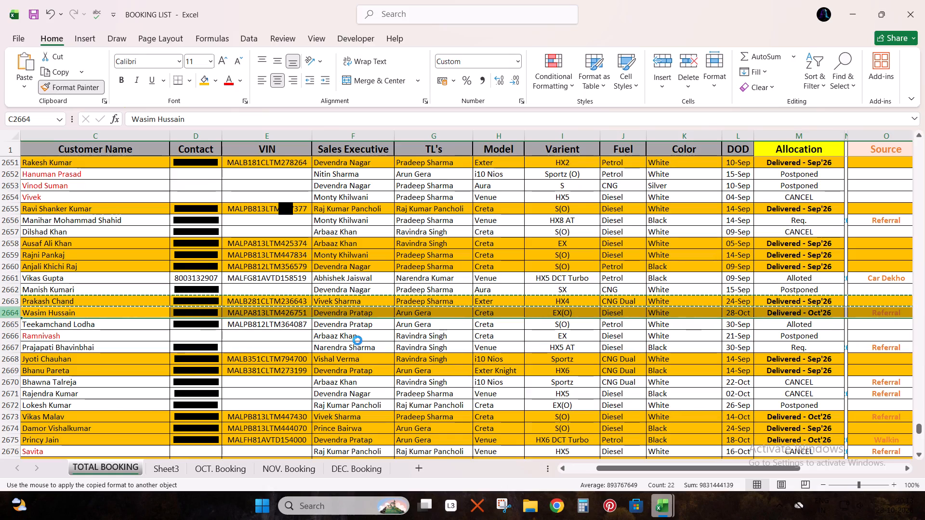
Copy the second vehicle's VIN from D91 of ALLOCATION STOCK SHEET's STOCK sheet and find it in BOOKING LIST's TOTAL BOOKING sheet.
key(alt+Tab)
key(Down)
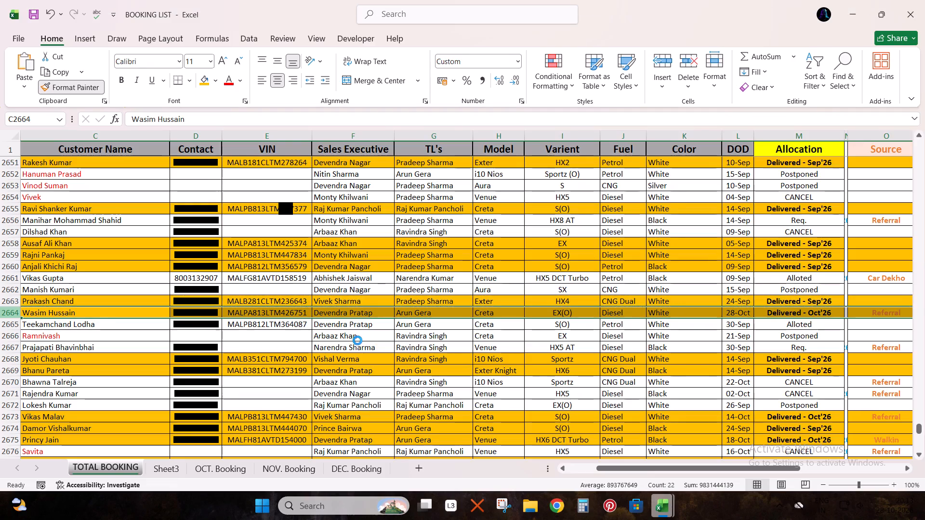
key(ctrl+c)
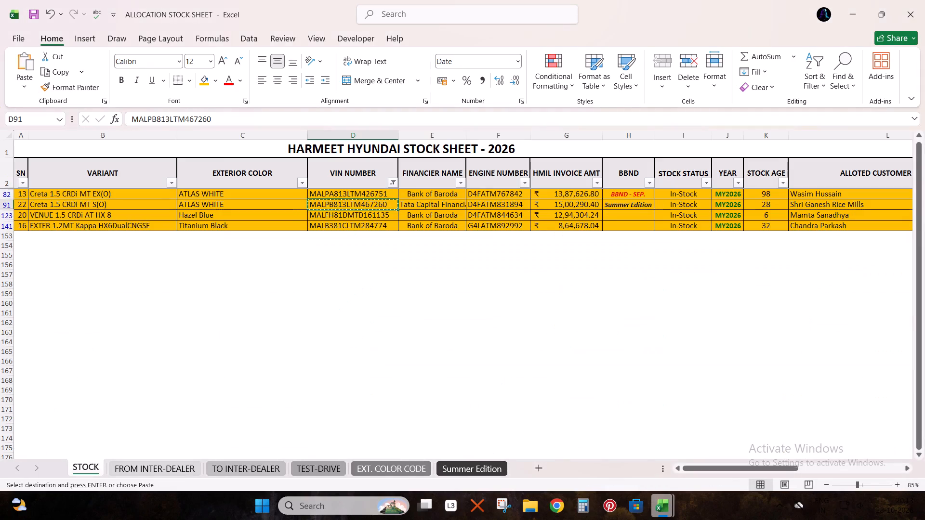
key(alt+Tab)
key(Right)
key(ctrl+f)
key(ctrl+v)
key(Return)
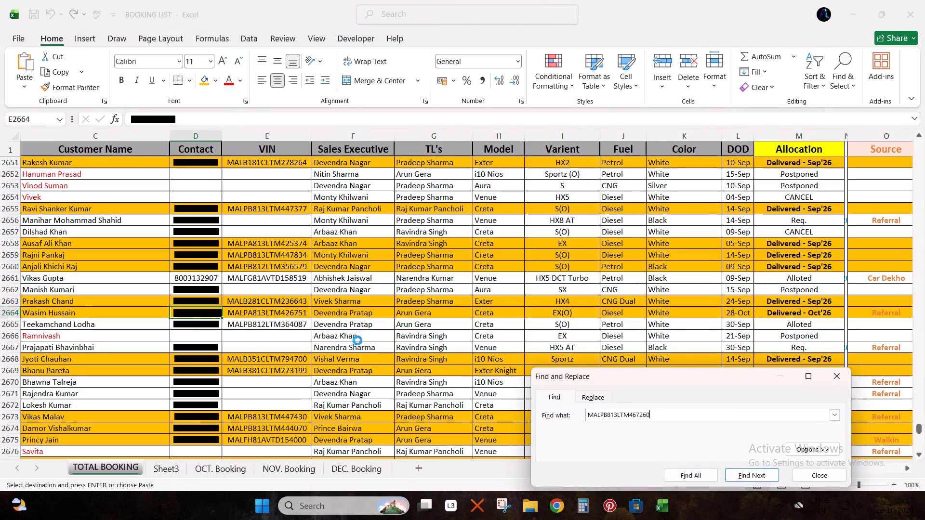
Clear row 2804's DOD and Allocation cells and paste in the 21-Oct, Delivered - Oct'26 pair copied from row 2796.
key(Escape)
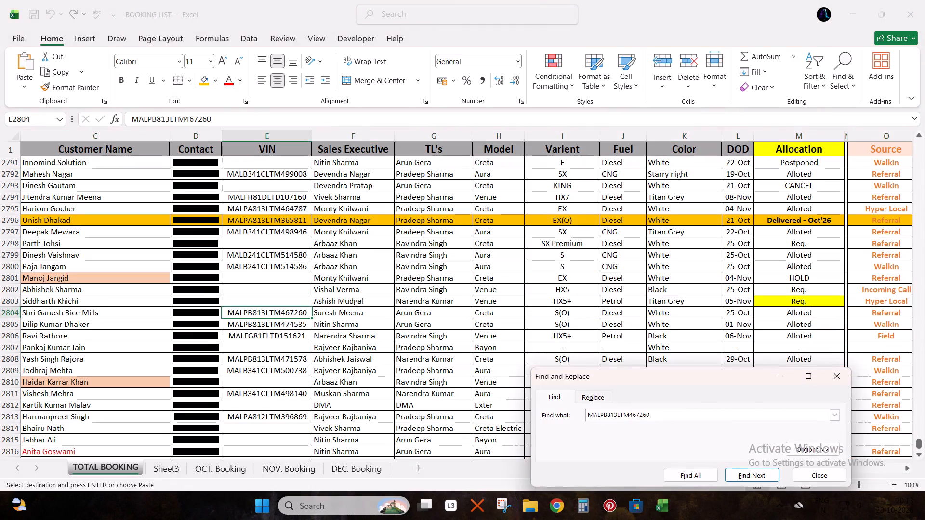
key(ctrl+Right)
key(Left)
key(shift+Right)
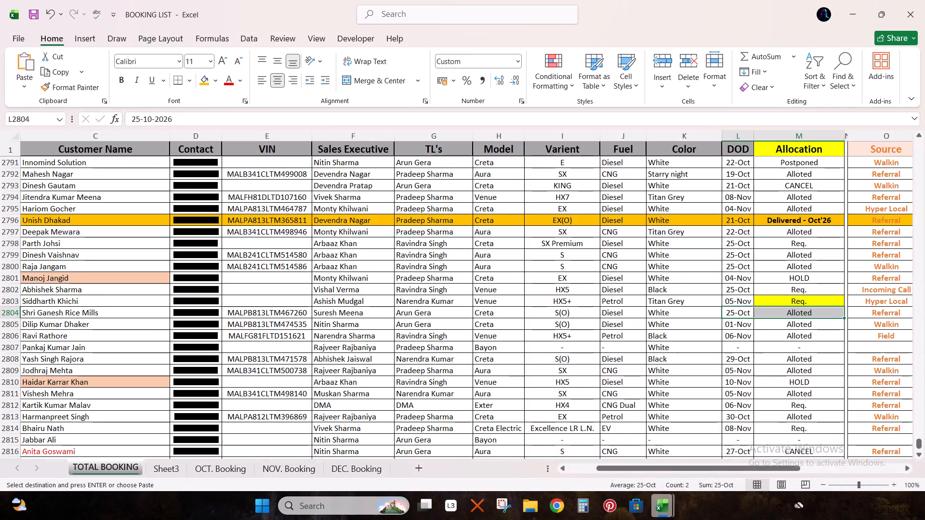
key(Delete)
key(Up)
key(Up)
key(Up)
key(Up)
key(Up)
key(Up)
key(Up)
key(Up)
key(Up)
key(Up)
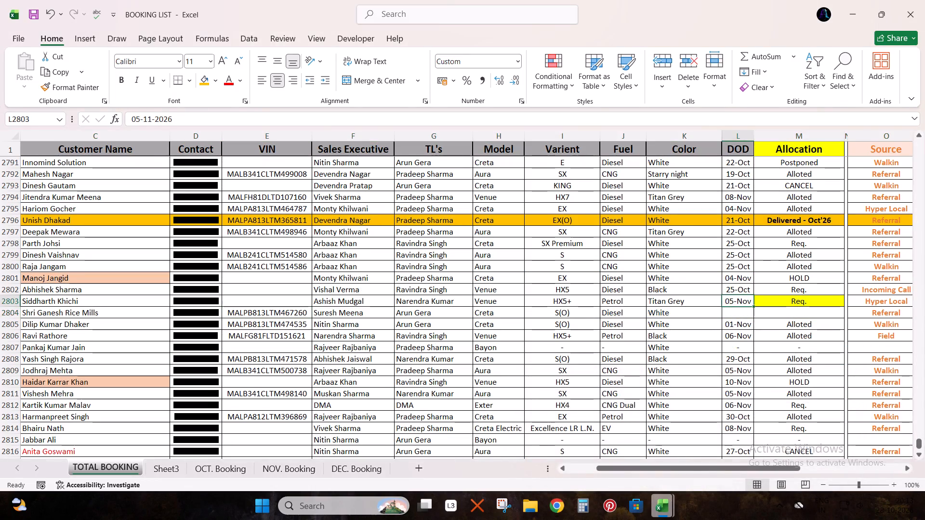
key(Down)
key(Down)
key(shift+Right)
key(ctrl+c)
key(ctrl+Down)
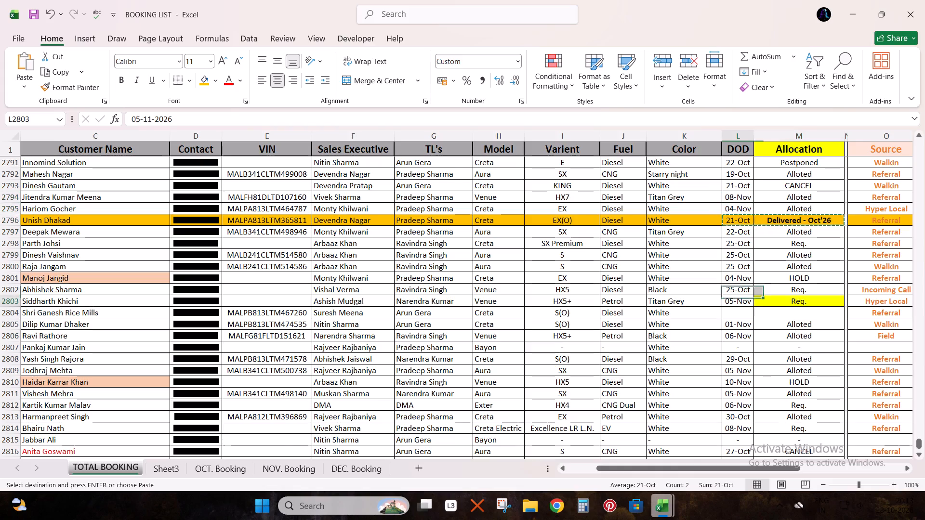
key(Down)
key(ctrl+v)
key(Escape)
Set the DOD in L2804 to 28-10.
key(Right)
key(Left)
text(28-)
text(10)
key(Return)
Copy the orange delivered-row formatting of row 2796 onto row 2804 in TOTAL BOOKING.
key(Up)
key(shift+space)
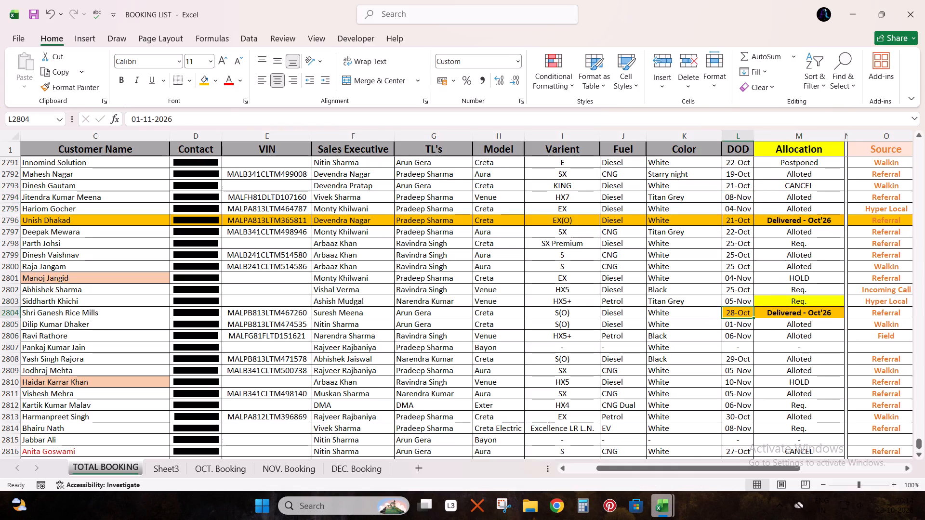
click(74, 219)
key(shift+space)
click(80, 89)
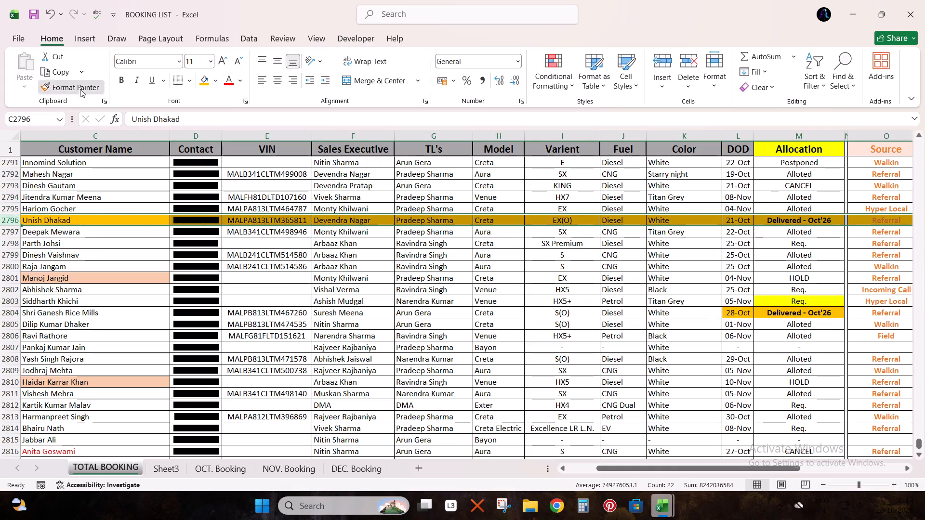
click(15, 312)
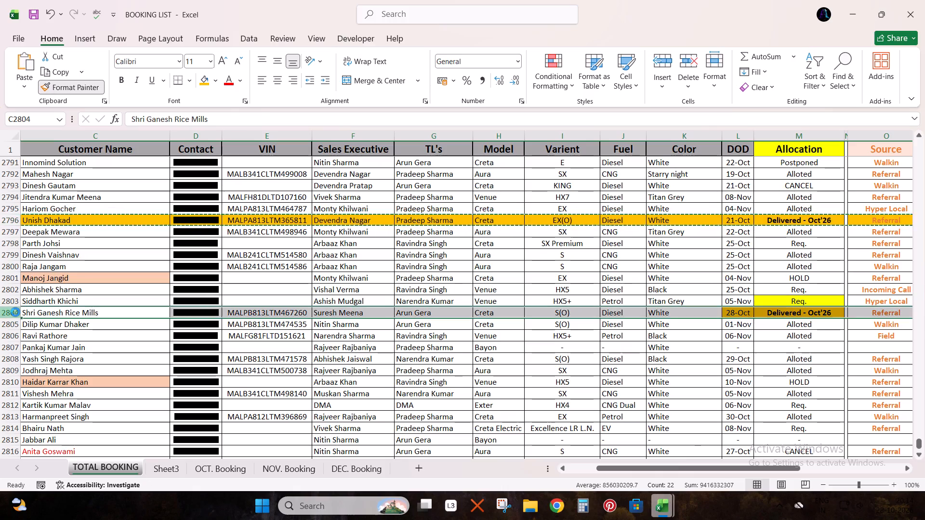
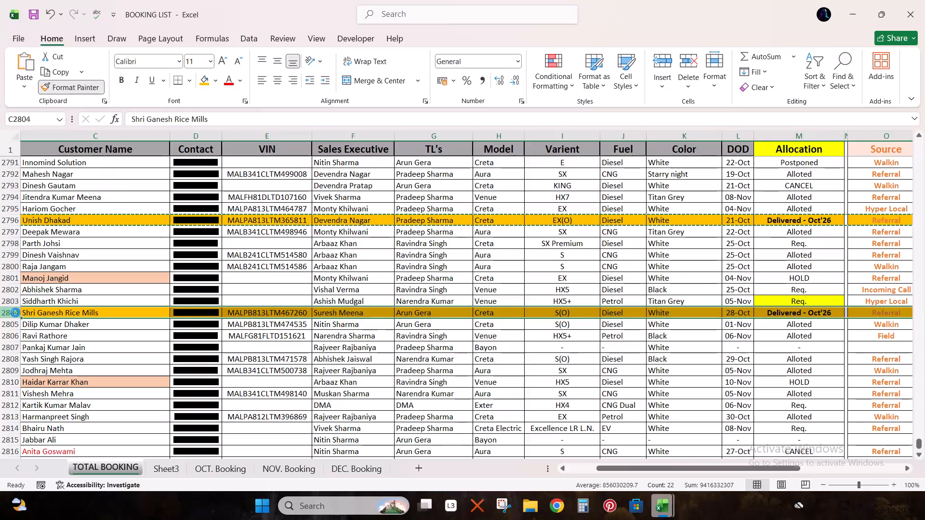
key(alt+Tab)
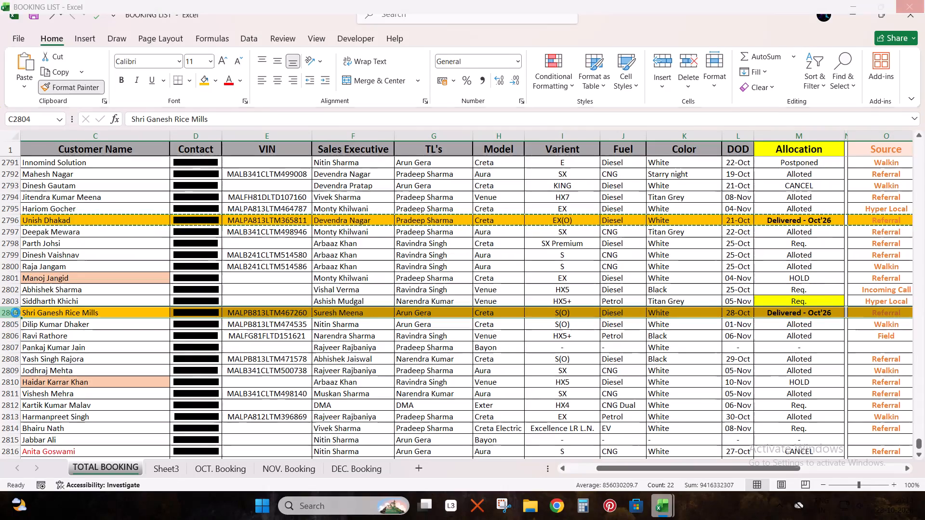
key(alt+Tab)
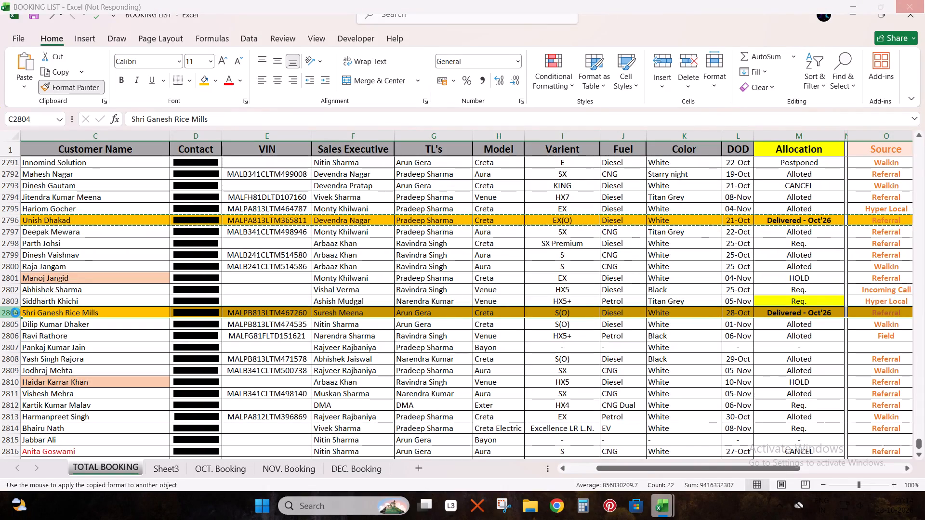
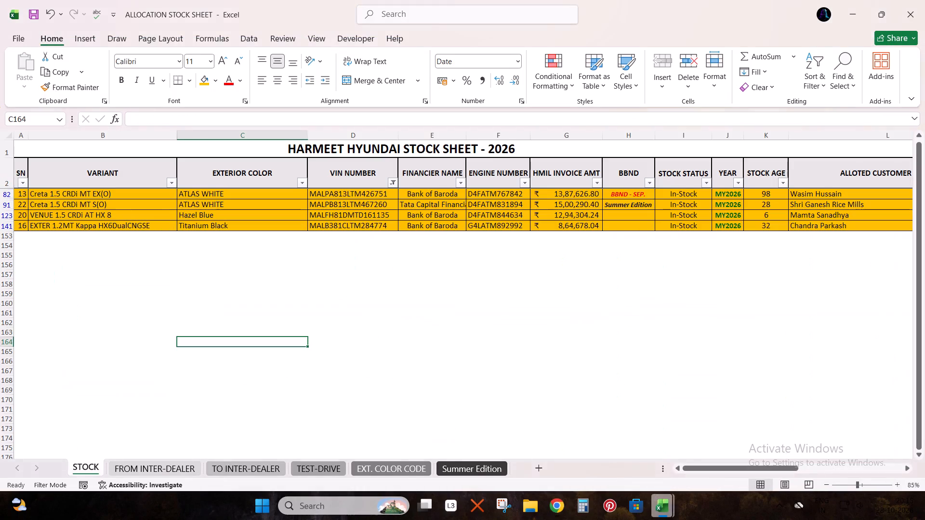
Copy the VIN of the VENUE 1.5 CRDi AT HX 8 from ALLOCATION STOCK SHEET and find it in BOOKING LIST.
key(alt+Tab)
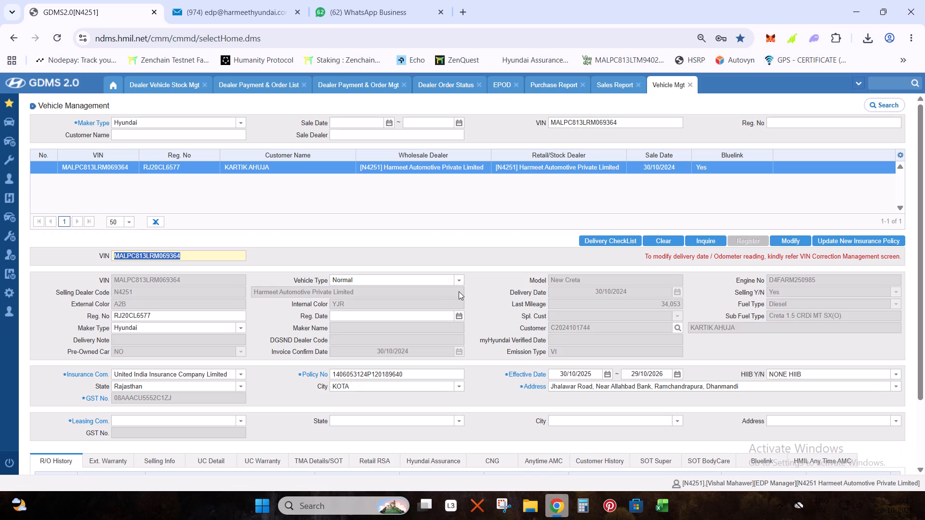
key(alt+Tab)
key(alt+Tab)
key(shift+space)
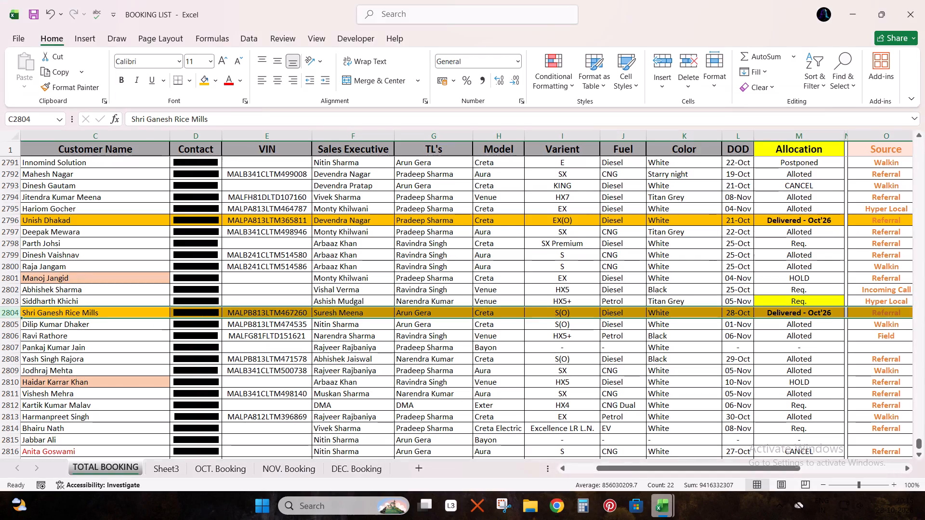
key(alt+Tab)
key(alt+Tab)
key(alt+Tab)
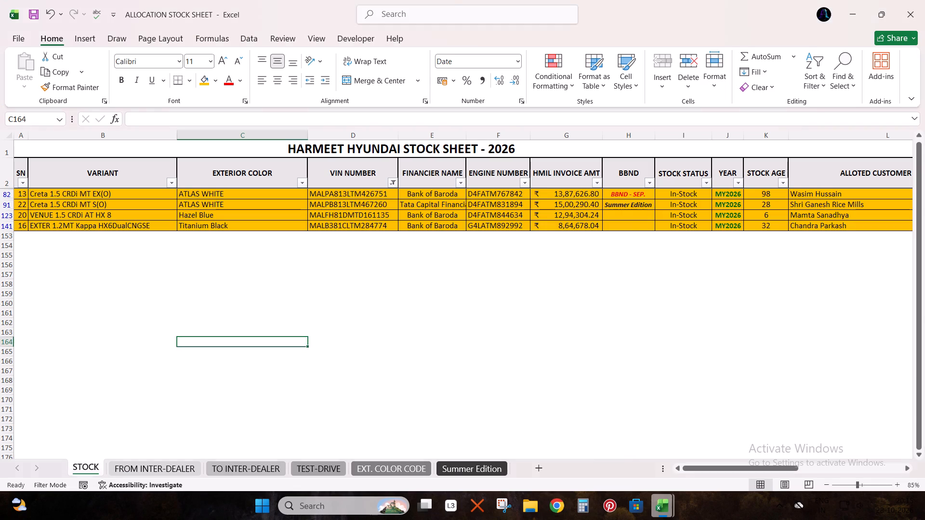
key(Right)
key(Up)
key(ctrl+Up)
key(Up)
key(ctrl+c)
key(alt+Tab)
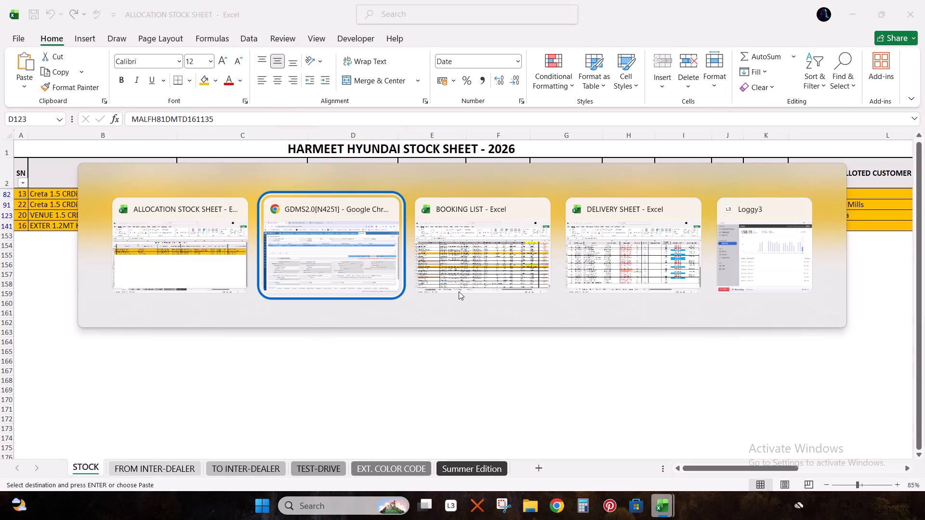
key(alt+Tab)
key(Right)
key(ctrl+f)
key(ctrl+v)
key(Return)
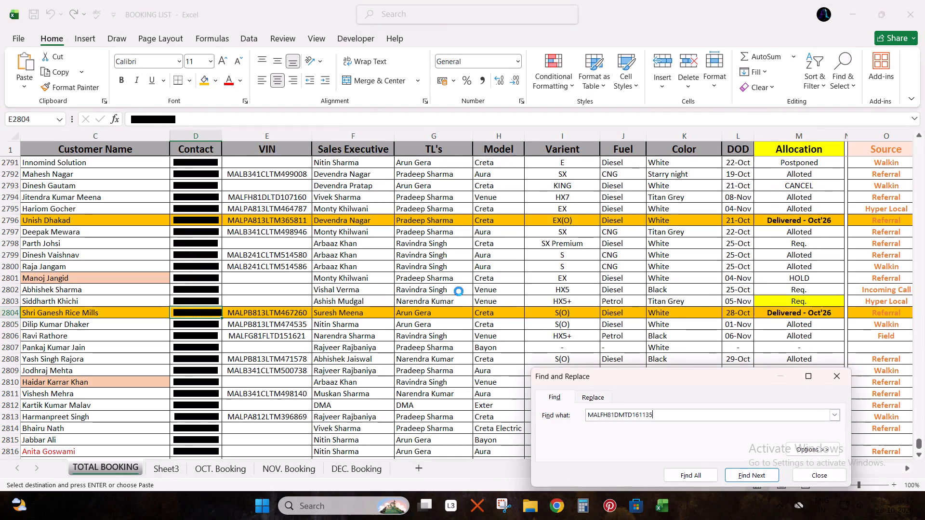
key(Escape)
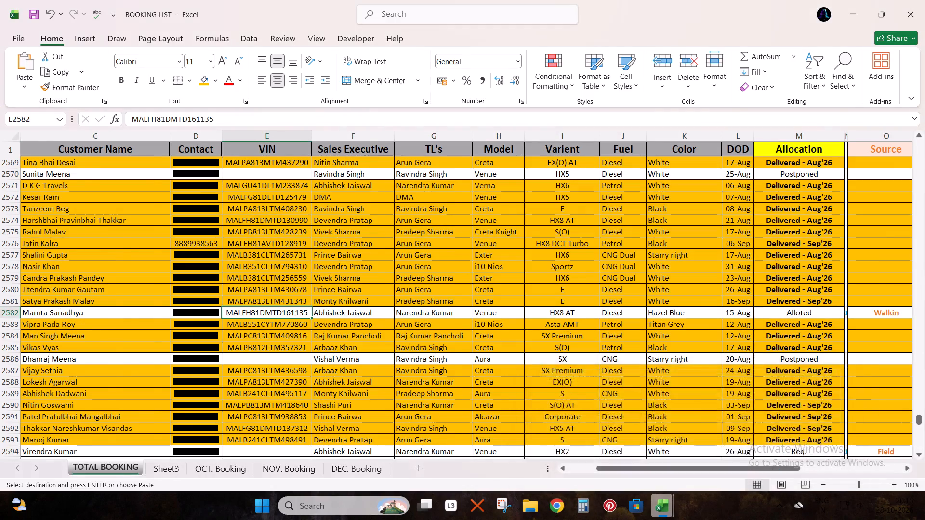
Replace the DOD and Allocation in booking row 2582 with the 28-Oct and Delivered - Oct'26 entries copied from row 2804.
key(ctrl+Right)
key(Left)
key(ctrl+Left)
key(Left)
key(Right)
key(Right)
key(Right)
key(Right)
key(Right)
key(Right)
key(Right)
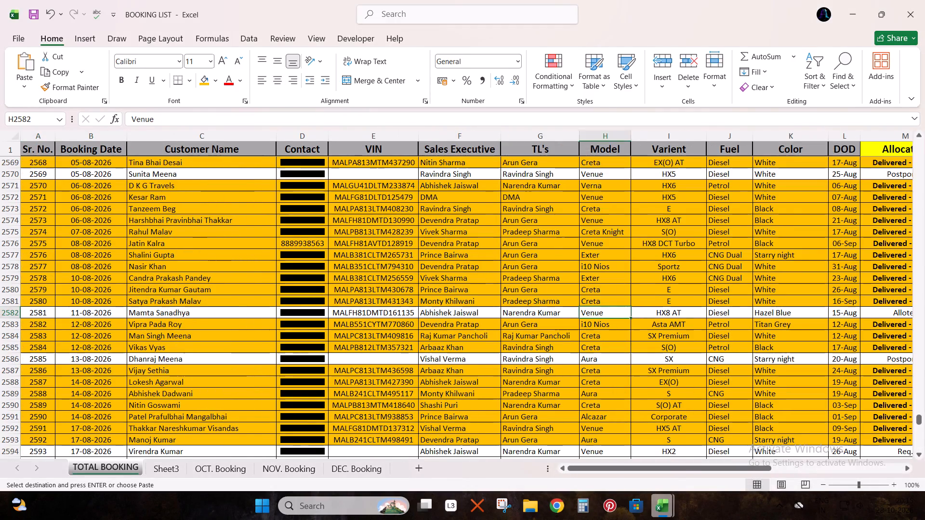
key(Right)
key(Right)
key(Right)
key(Right)
key(shift+Right)
key(Delete)
key(Down)
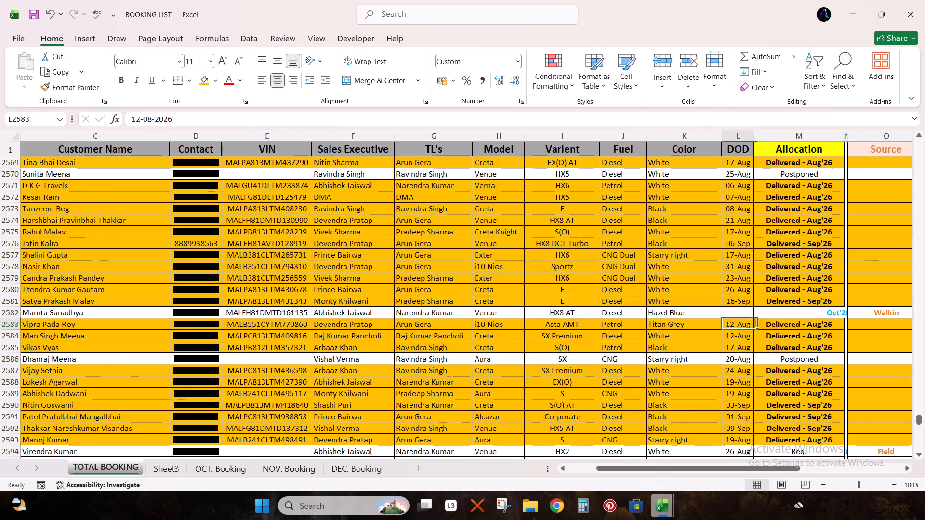
key(ctrl+Down)
key(Up)
key(Up)
key(Up)
key(Up)
key(Up)
key(Up)
key(Up)
key(Up)
key(Up)
key(Up)
key(Up)
key(Up)
key(Up)
key(Up)
key(Up)
key(Up)
key(Up)
key(Up)
key(Up)
key(Up)
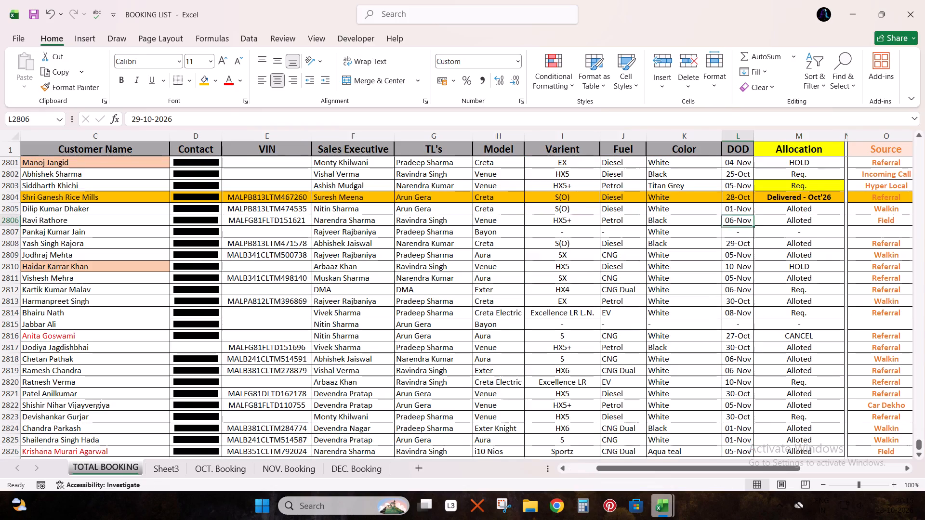
key(Up)
key(Up)
key(ctrl+Right)
key(shift+Right)
key(Left)
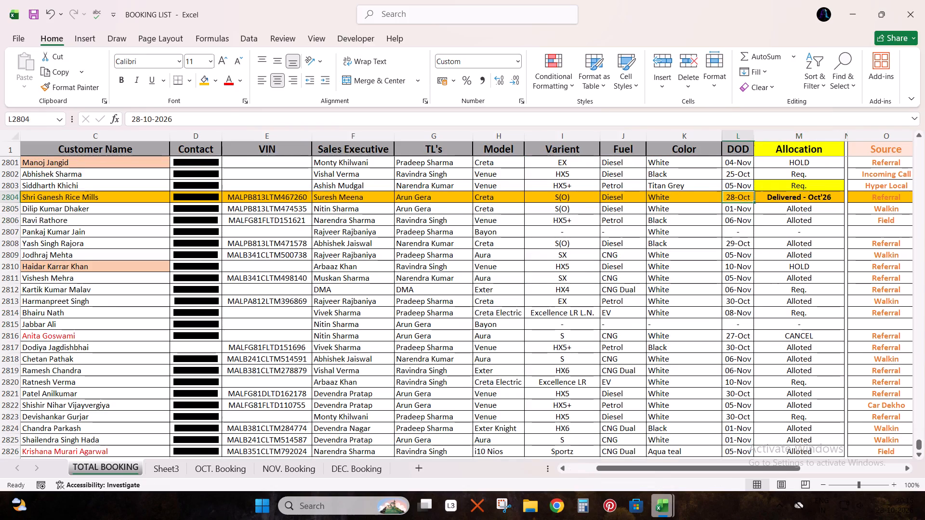
key(shift+Right)
key(ctrl+c)
key(ctrl+Up)
key(Up)
key(Up)
key(Down)
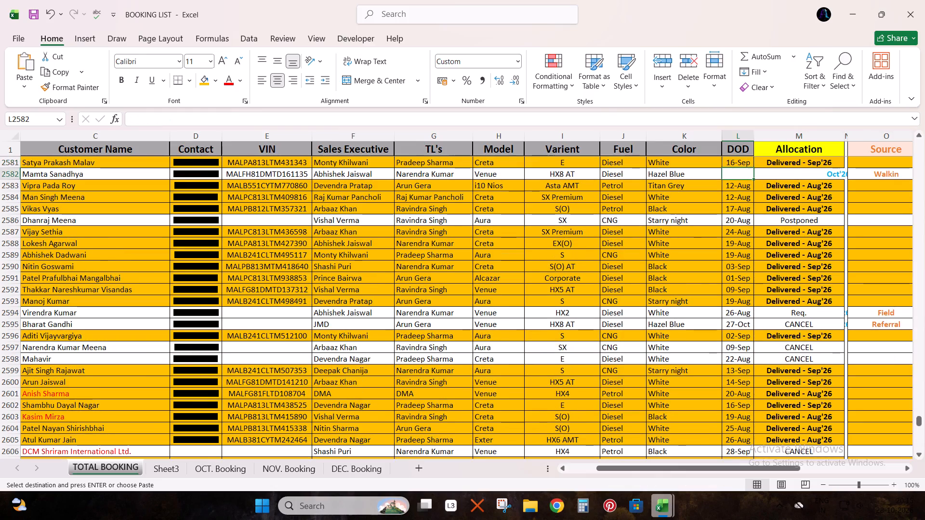
key(ctrl+v)
Apply the orange delivered-row formatting of row 2583 to the whole of row 2582 with Format Painter.
key(Down)
key(shift+space)
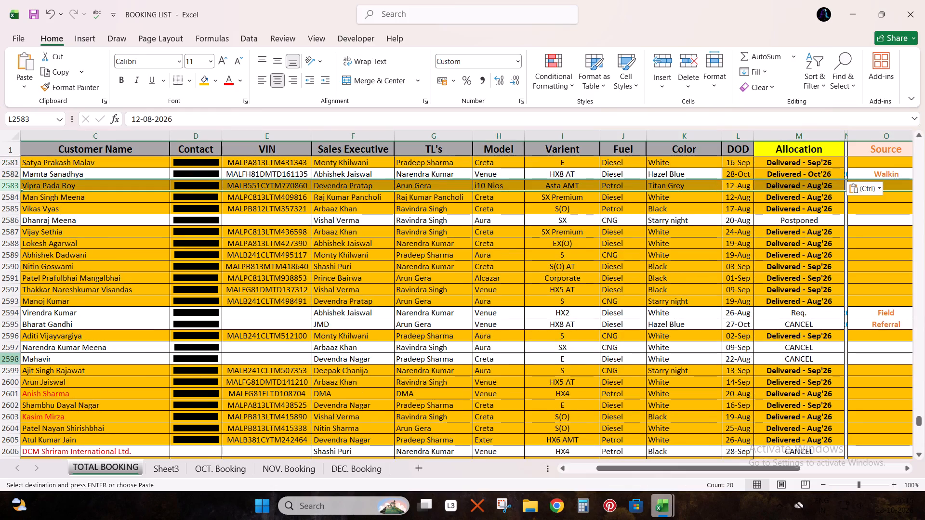
click(60, 86)
click(17, 174)
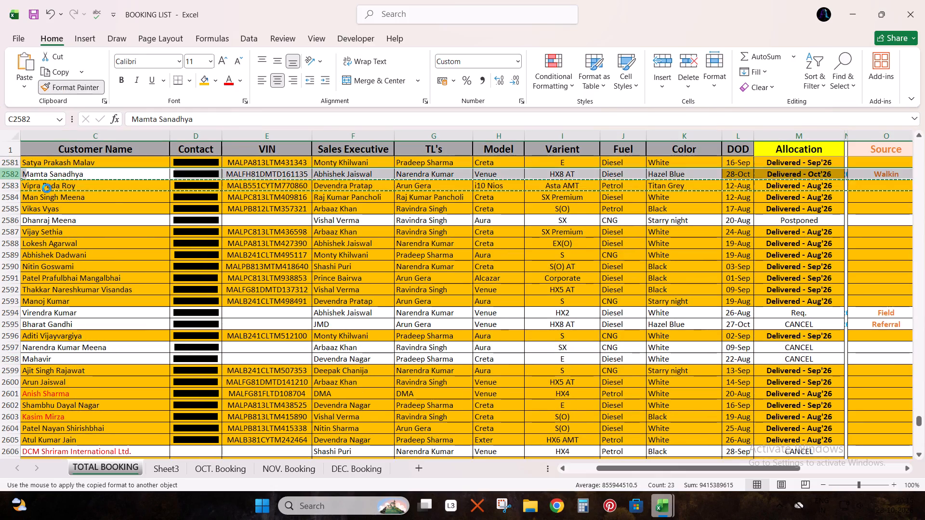
Copy the VIN of the EXTER 1.2MT Kappa HX6DualCNGSE from ALLOCATION STOCK SHEET and find it in BOOKING LIST.
key(alt+Tab)
key(Down)
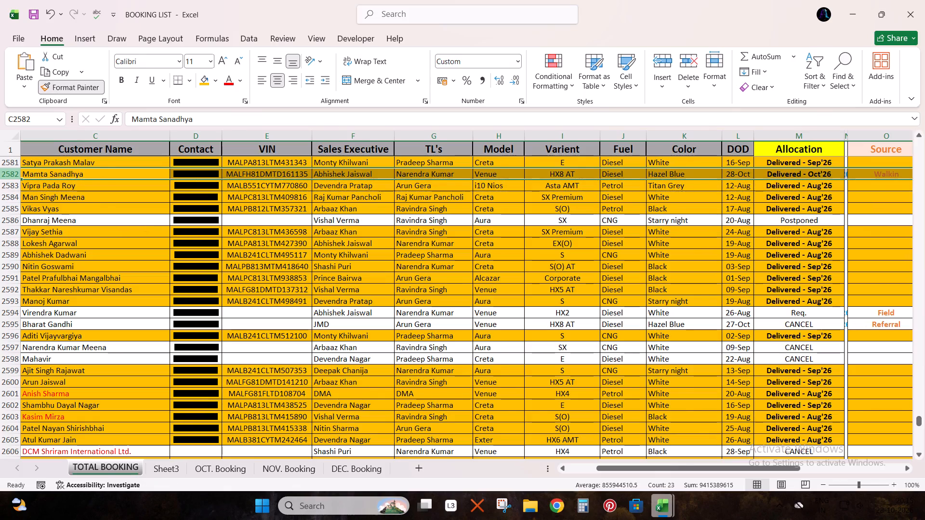
key(ctrl+c)
key(alt+Tab)
key(Right)
key(ctrl+f)
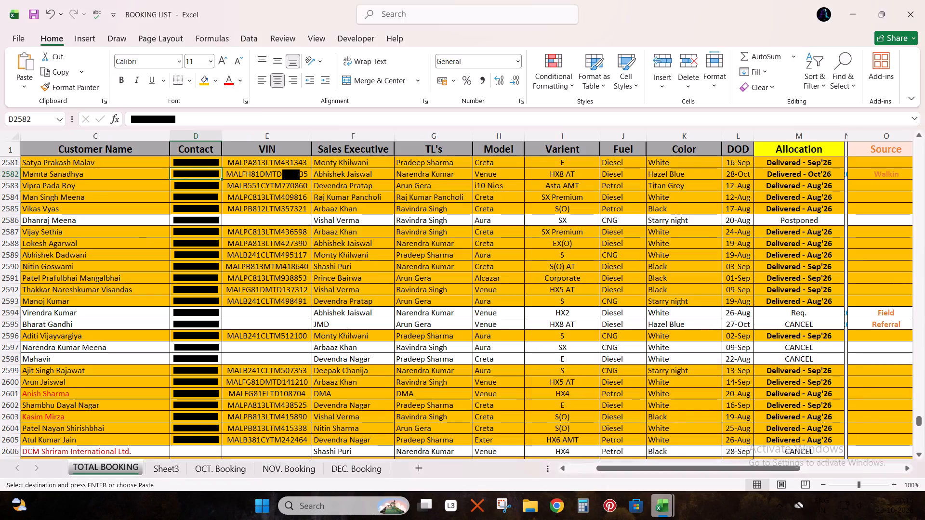
key(ctrl+v)
key(Return)
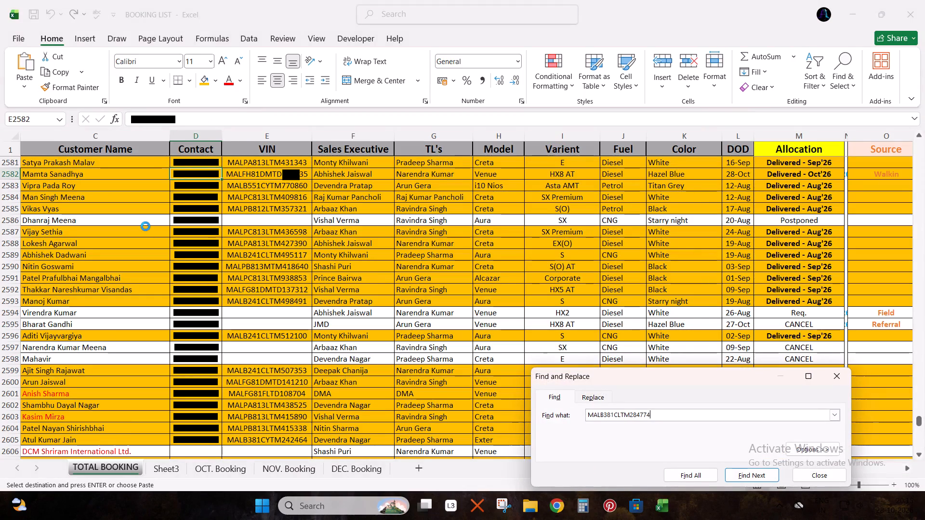
key(Escape)
Replace the DOD and Allocation in booking row 2824 with the 28-Oct and Delivered - Oct'26 entries copied from row 2804.
key(ctrl+Right)
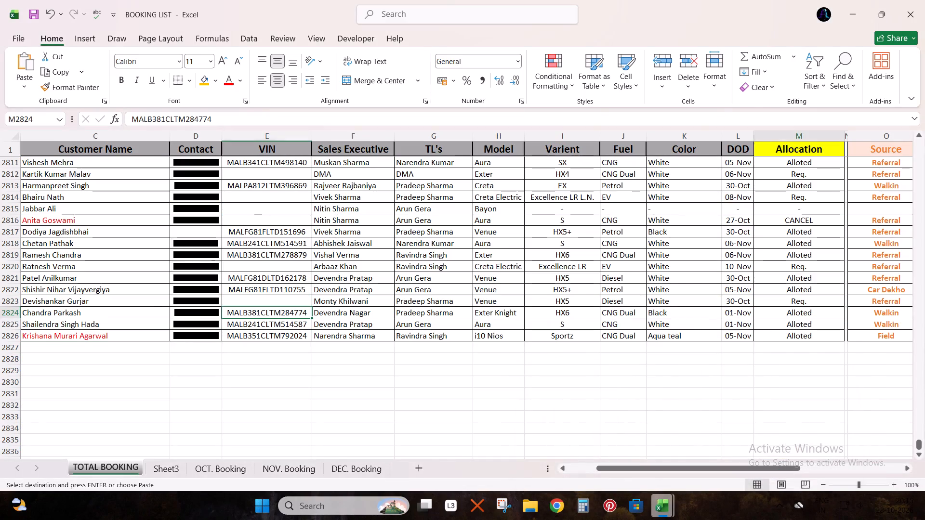
key(Left)
key(Right)
key(Left)
key(shift+Right)
key(Delete)
key(Up)
key(Up)
key(Up)
key(Up)
key(Up)
key(Up)
key(Up)
key(Up)
key(Up)
key(Up)
key(Up)
key(Up)
key(Up)
key(Up)
key(Up)
key(Up)
key(Up)
key(Up)
key(Up)
key(Up)
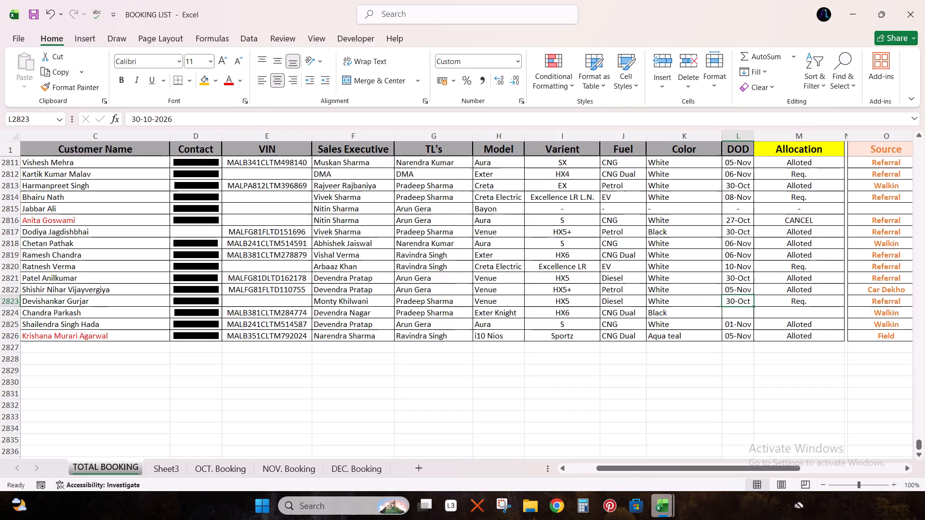
key(Down)
key(Up)
key(shift+Right)
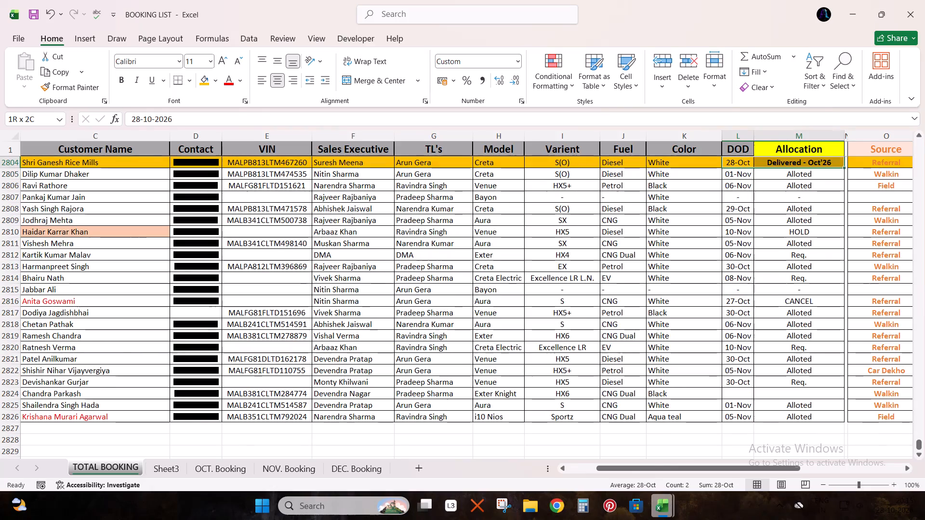
key(shift+Right)
key(shift+Left)
key(ctrl+c)
key(ctrl+Down)
key(Down)
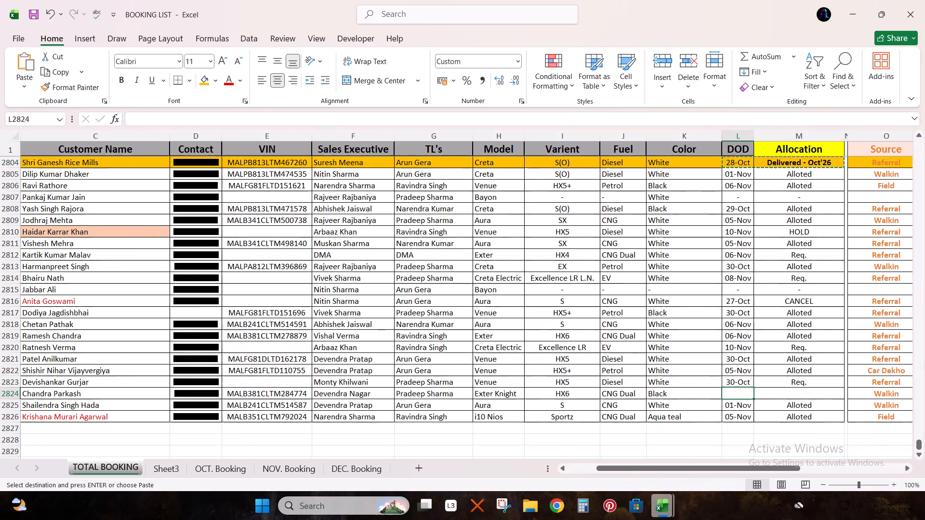
key(ctrl+v)
Apply the orange delivered-row formatting of row 2804 to the whole of row 2824 with Format Painter.
key(Up)
key(Up)
key(Up)
key(Up)
key(Up)
key(Up)
key(Up)
key(Up)
key(Up)
key(Up)
key(Up)
key(Up)
key(Up)
key(Up)
key(Up)
key(Up)
key(Up)
key(Up)
key(Up)
key(Up)
key(Up)
key(Down)
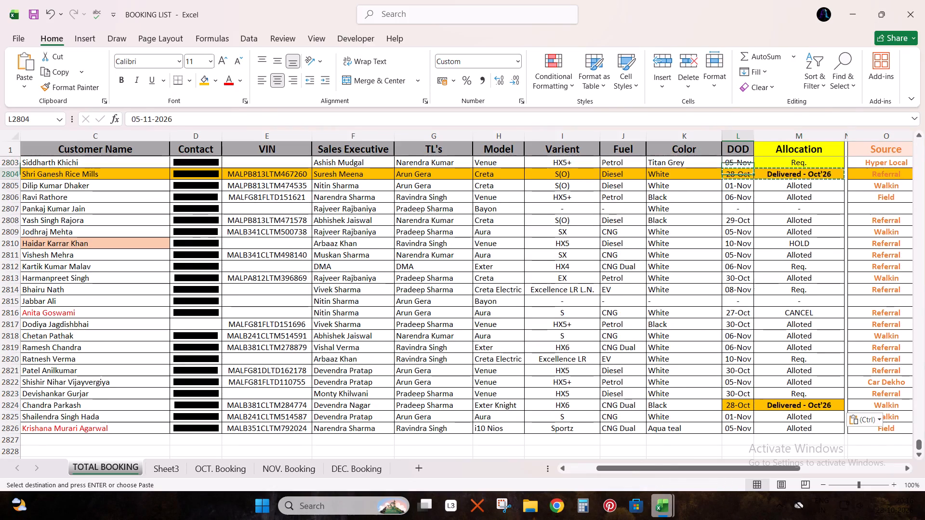
key(shift+space)
click(55, 81)
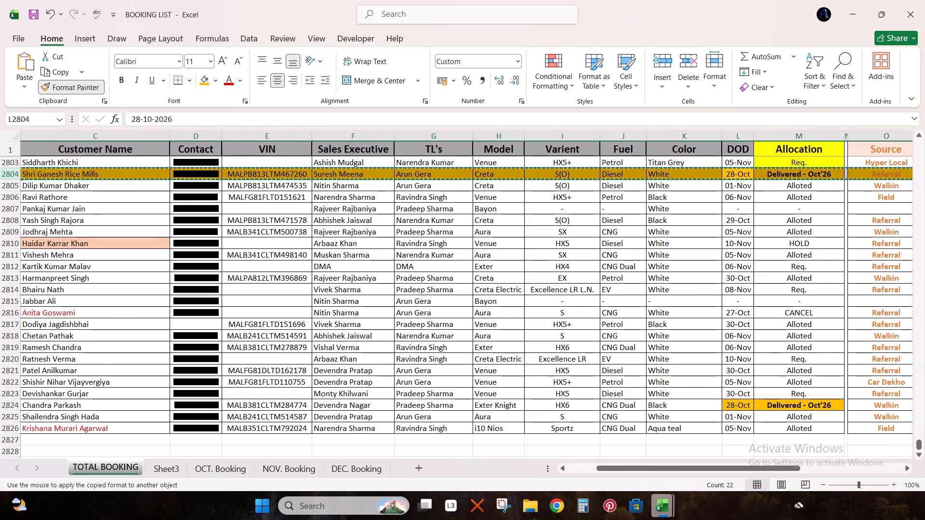
click(8, 406)
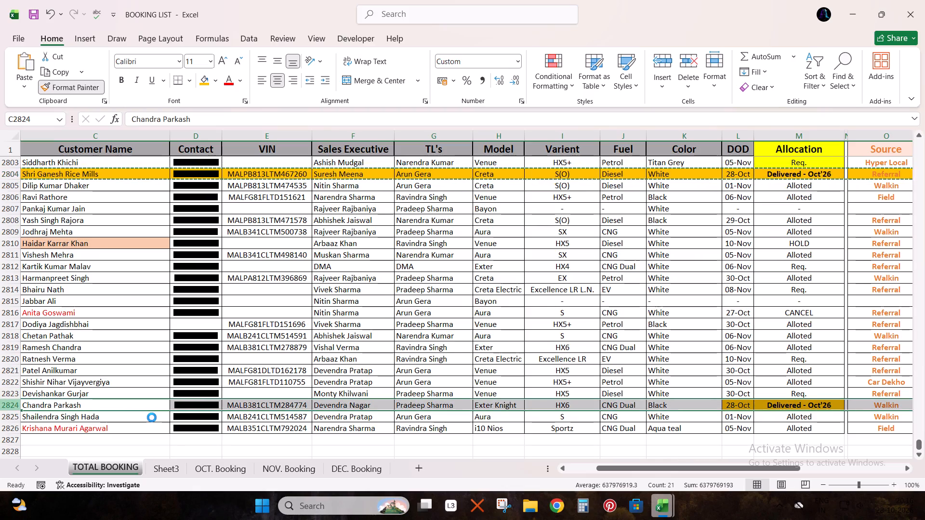
Switch to ALLOCATION STOCK SHEET and go to the filtered vehicles in the VIN NUMBER column.
key(alt+Tab)
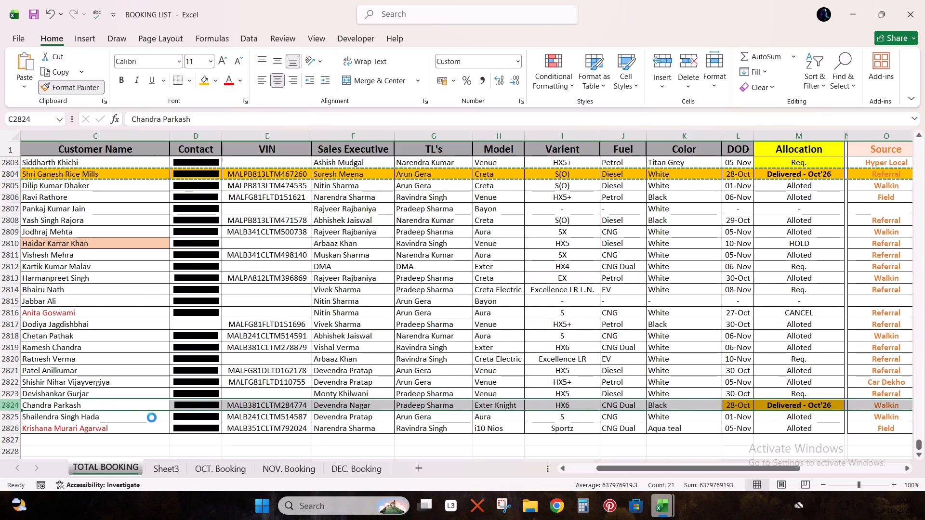
key(ctrl+Up)
key(ctrl+Up)
key(ctrl+Up)
key(ctrl+Down)
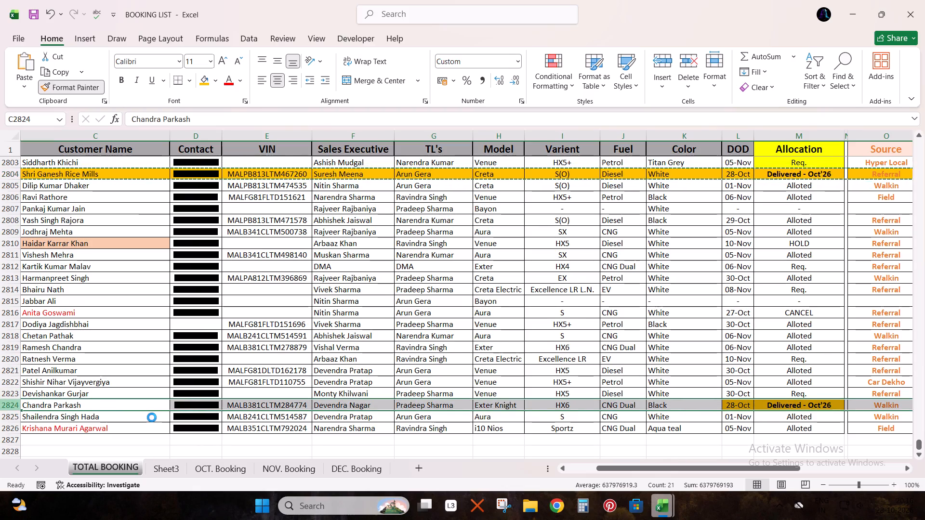
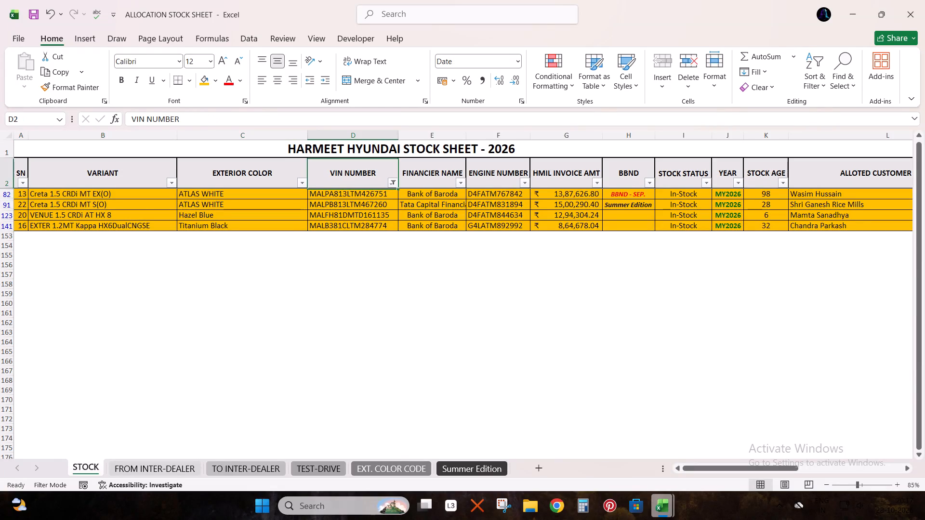
Review the details of the four filtered vehicles in the STOCK sheet, from financier and invoice amount through allotted customer, allocation date and executive.
key(Right)
key(Down)
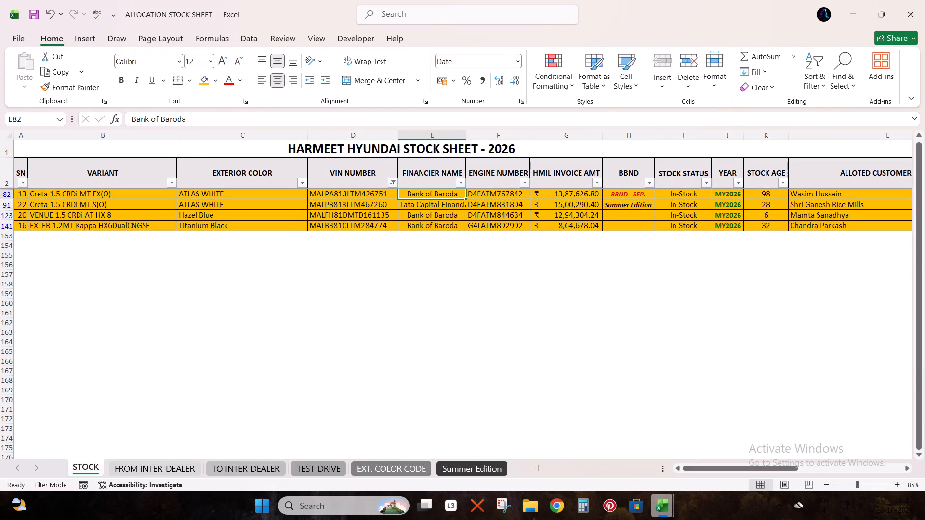
key(Right)
key(Right)
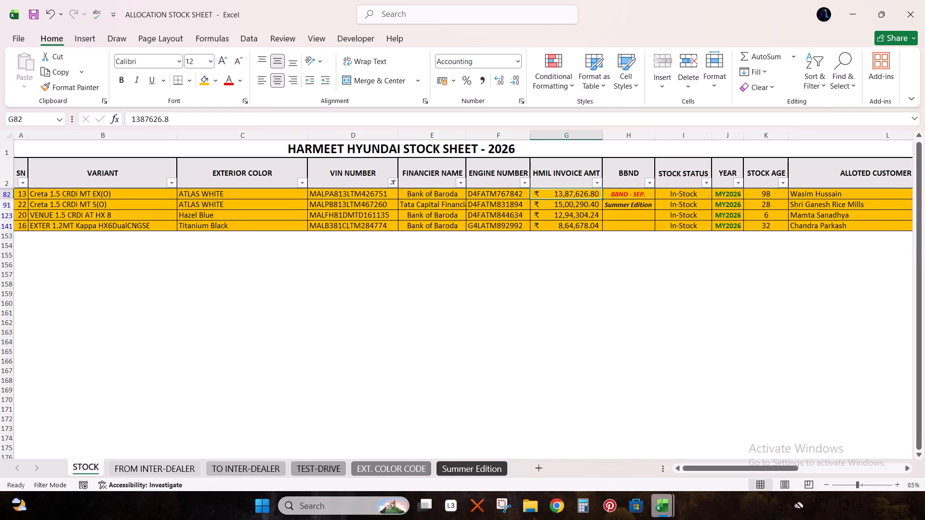
key(Right)
key(Right)
key(Right)
key(Right)
key(Right)
key(Right)
key(Right)
key(Right)
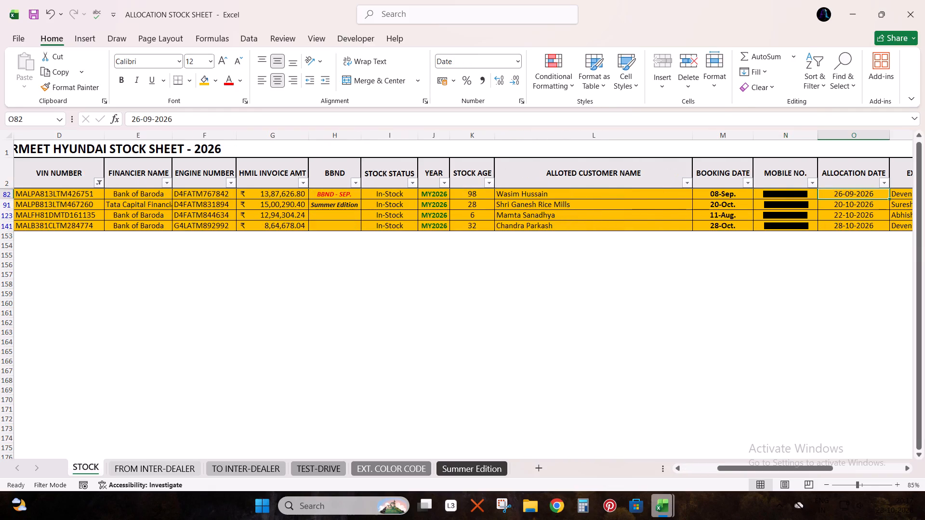
key(Right)
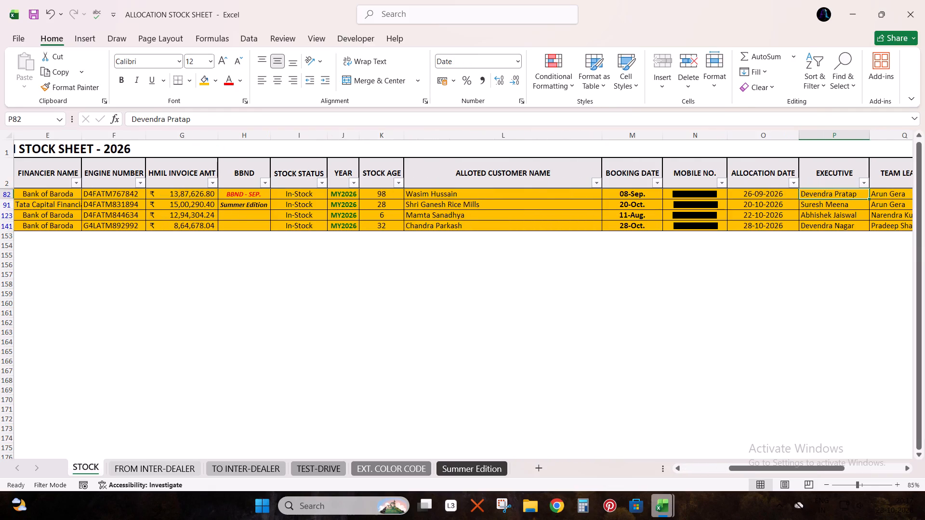
key(Down)
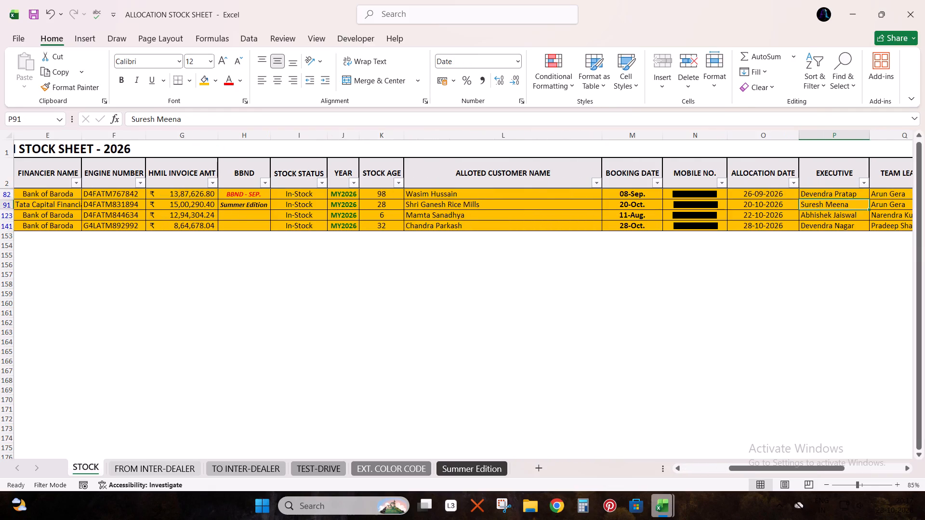
key(Left)
key(Left)
key(Left)
key(Left)
key(Left)
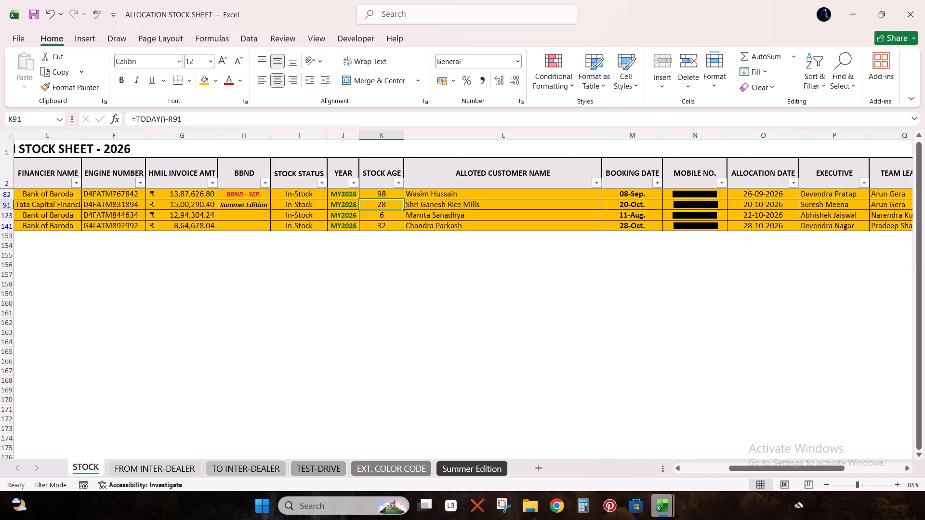
key(Left)
key(Left)
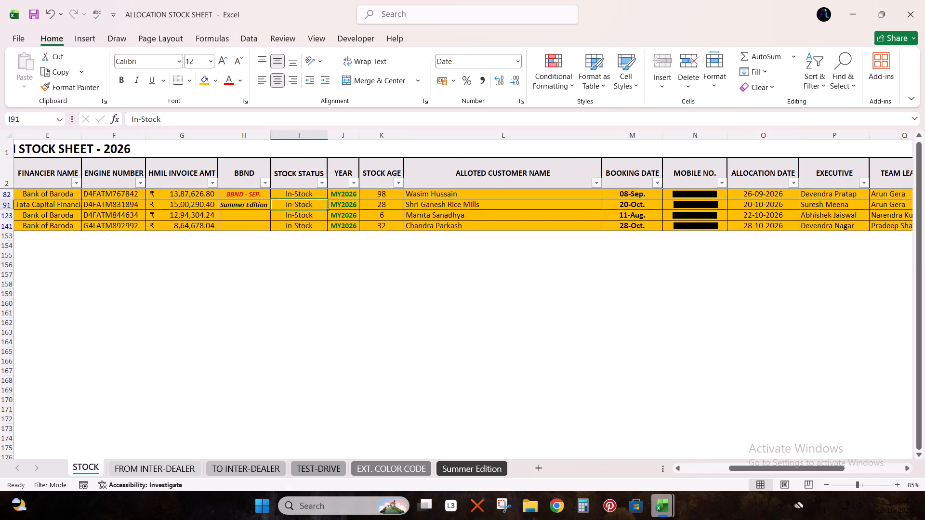
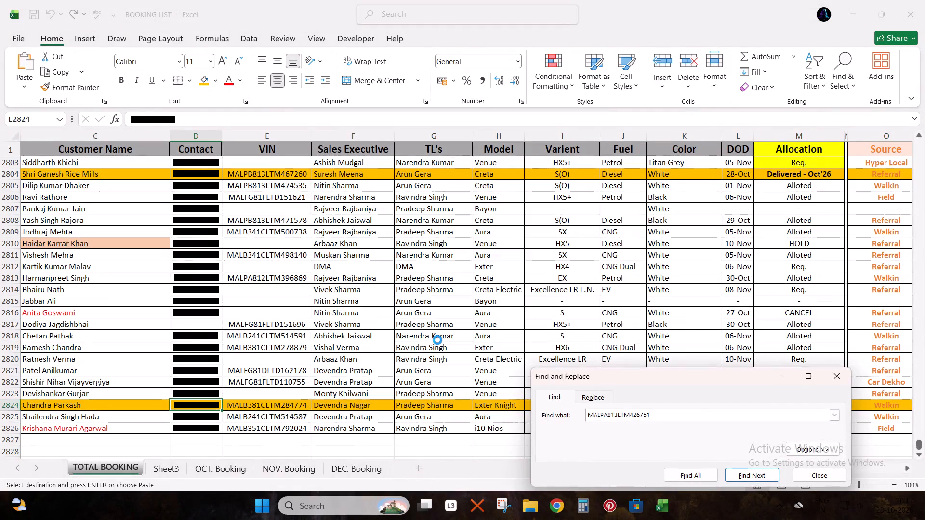
key(Escape)
key(shift+space)
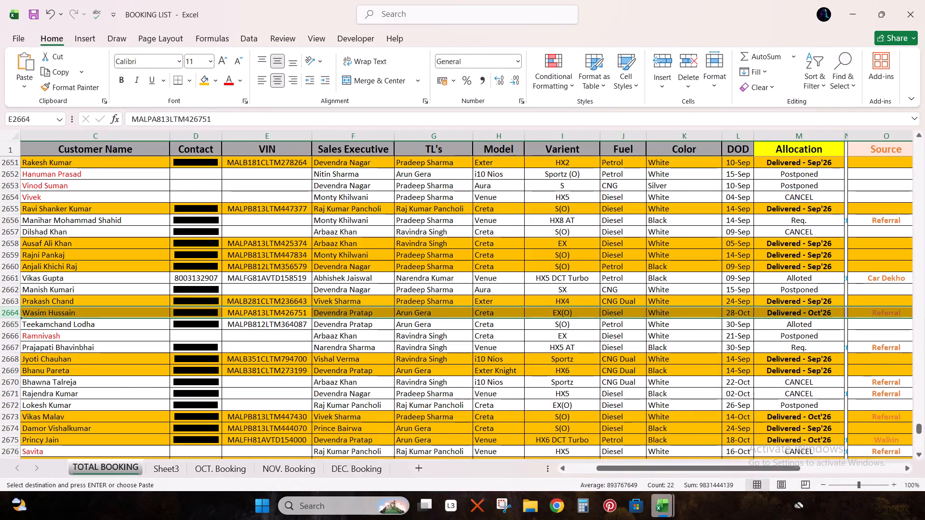
key(alt+Tab)
key(Down)
key(ctrl+c)
key(alt+Tab)
key(Right)
key(ctrl+f)
key(ctrl+v)
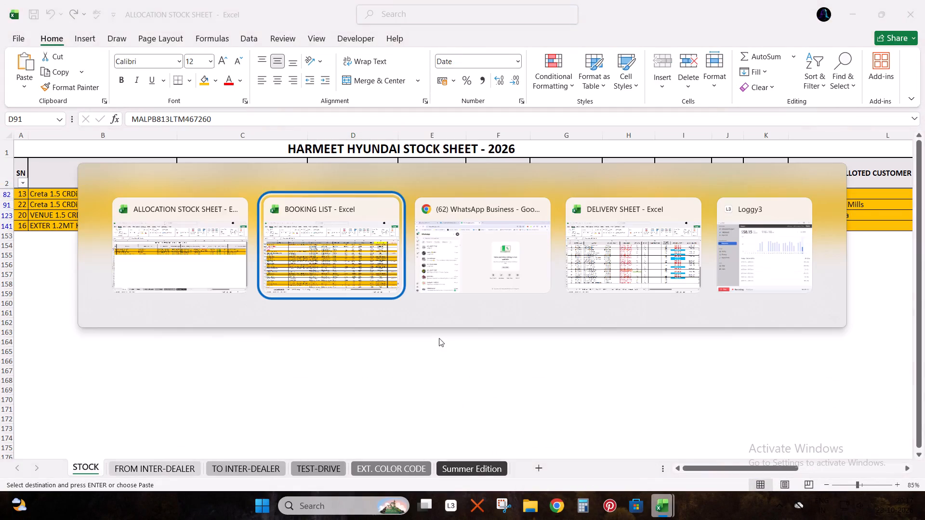
key(Return)
key(Right)
key(ctrl+f)
key(ctrl+v)
key(Return)
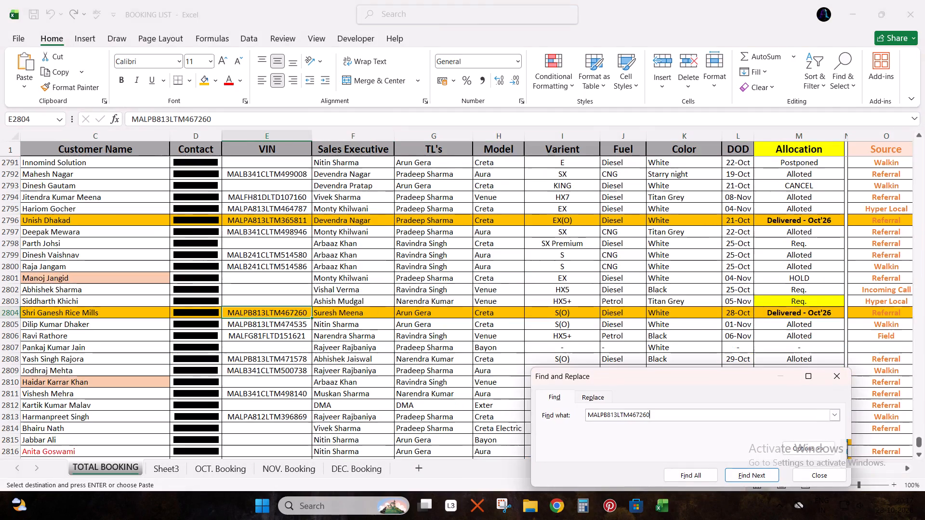
key(Escape)
key(shift+space)
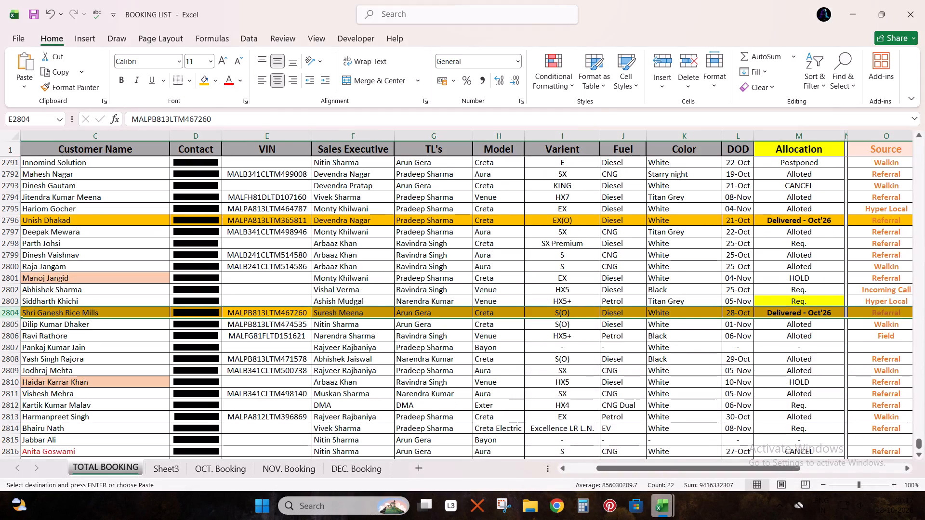
key(alt+Tab)
key(Down)
key(ctrl+c)
key(alt+Tab)
key(Right)
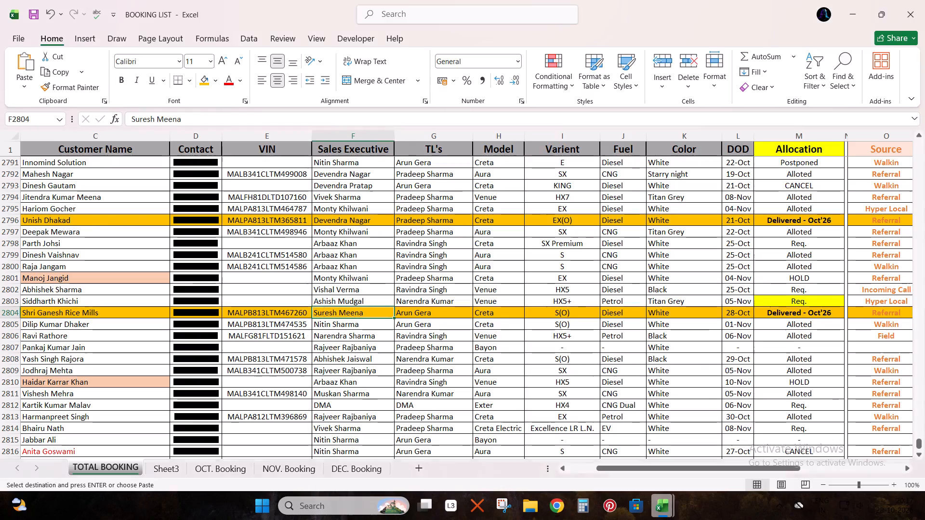
key(ctrl+f)
key(ctrl+v)
key(Return)
key(Escape)
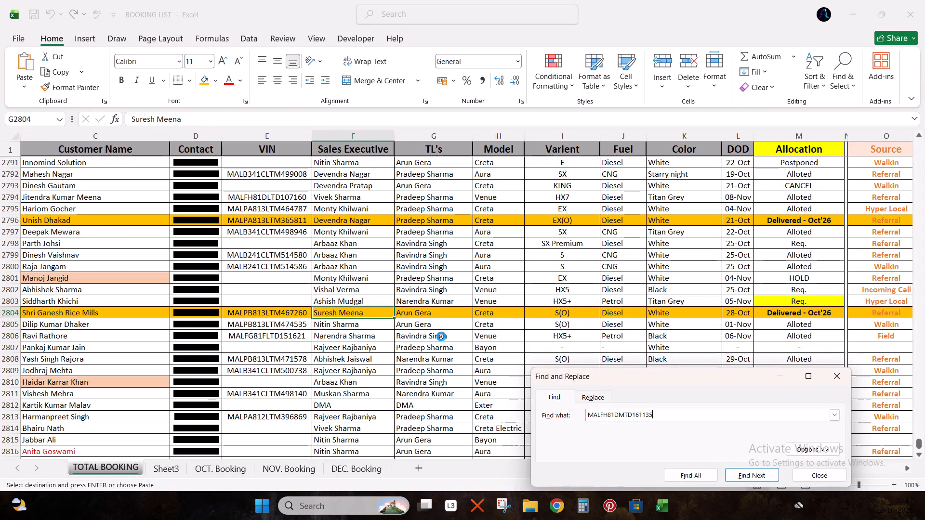
key(shift+space)
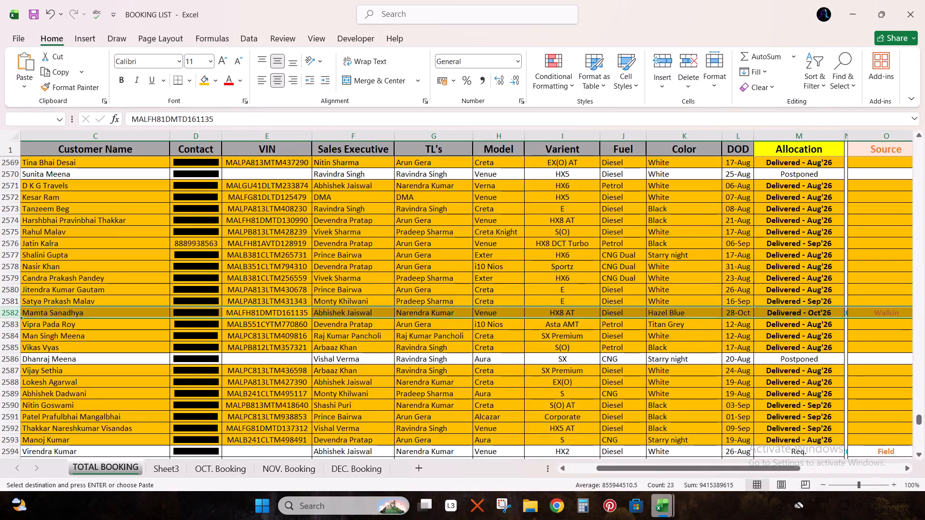
key(alt+Tab)
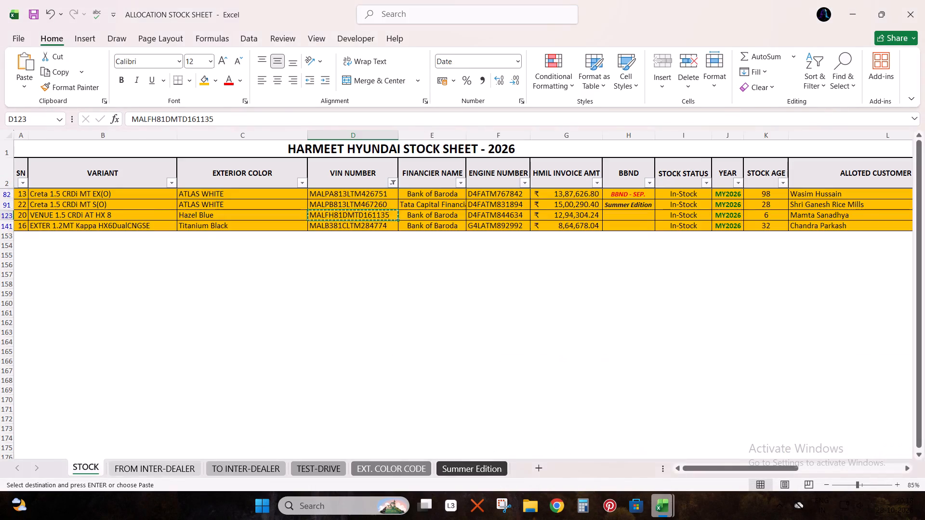
key(alt+Tab)
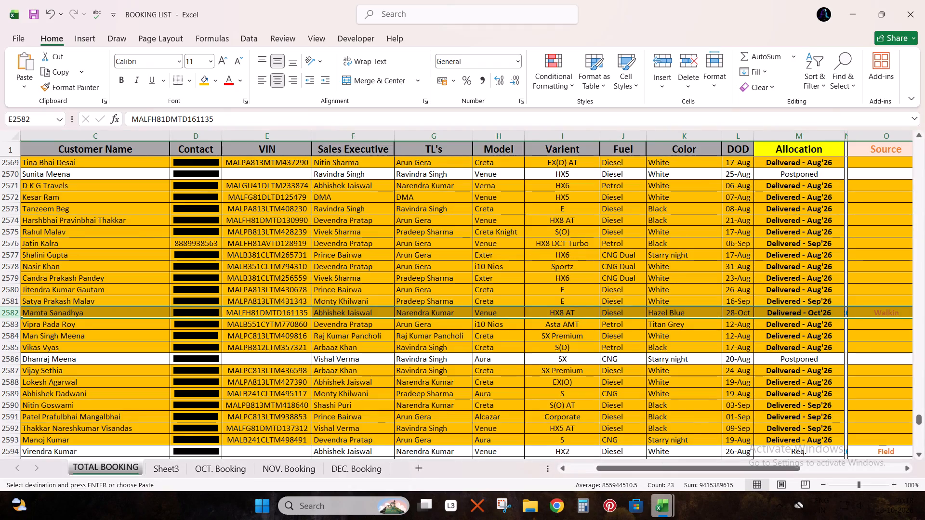
key(alt+Tab)
key(Down)
key(ctrl+c)
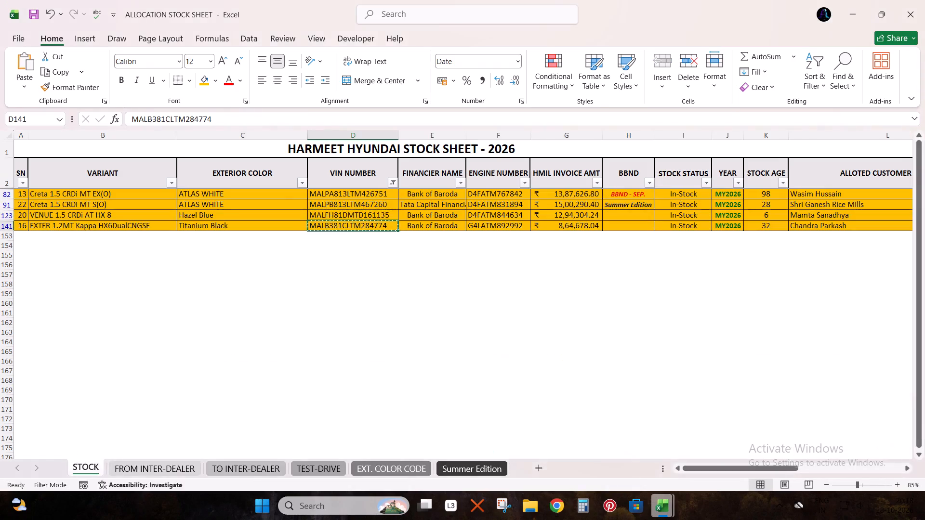
key(alt+Tab)
key(Right)
key(ctrl+f)
key(ctrl+v)
key(Return)
key(Escape)
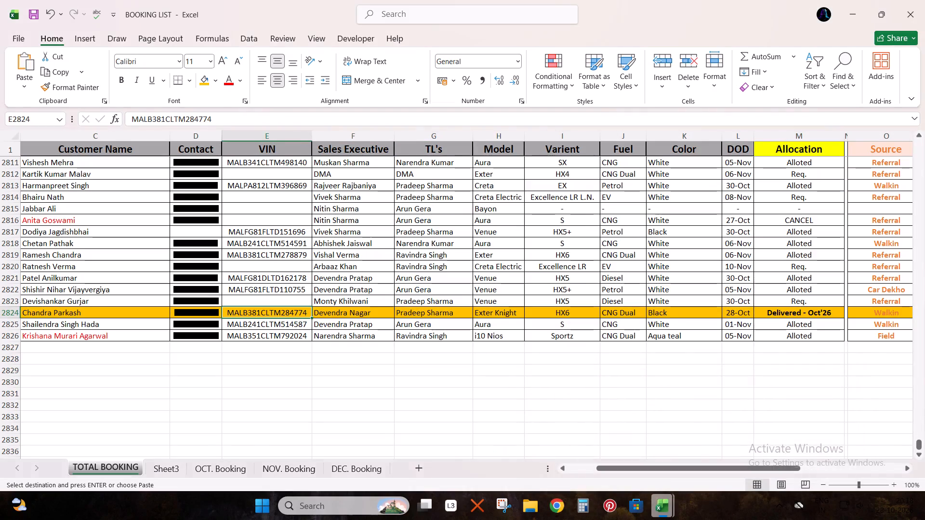
key(shift+space)
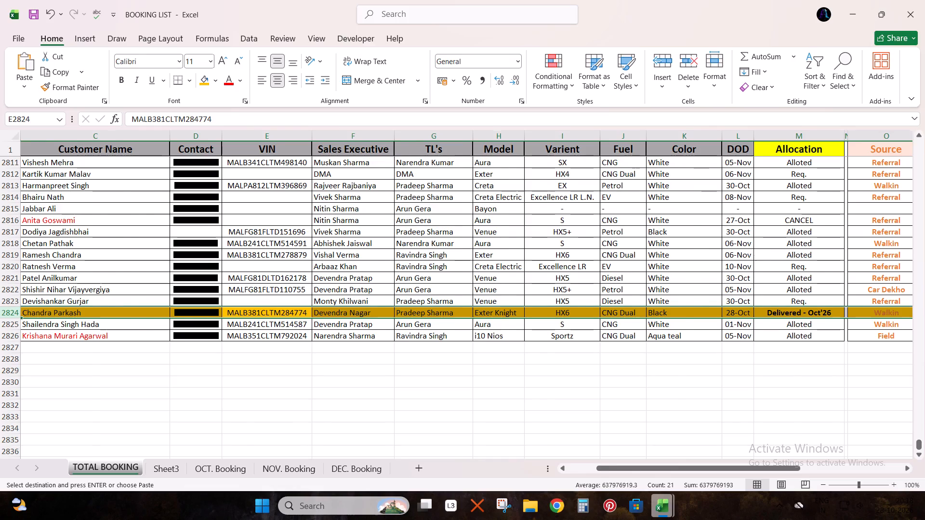
Go to the last booking date in TOTAL BOOKING and save the BOOKING LIST workbook.
key(ctrl+Left)
key(ctrl+Down)
key(ctrl+s)
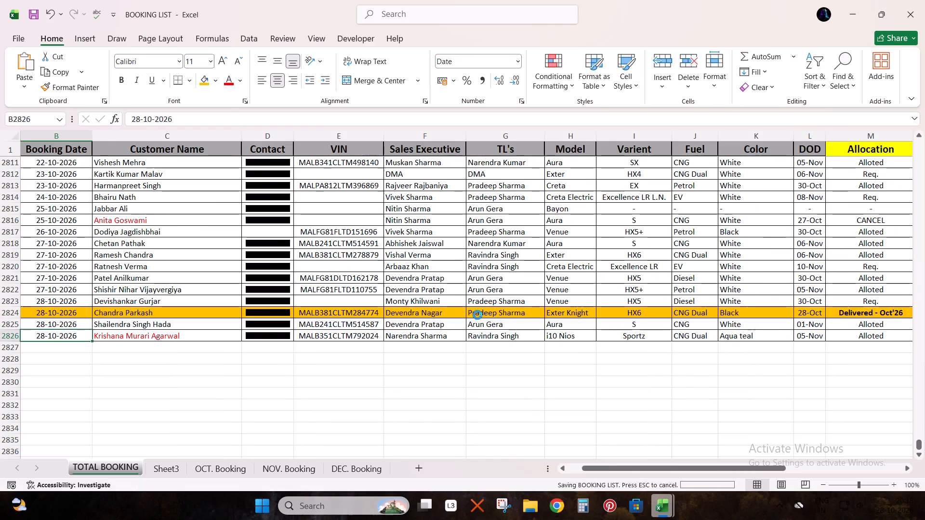